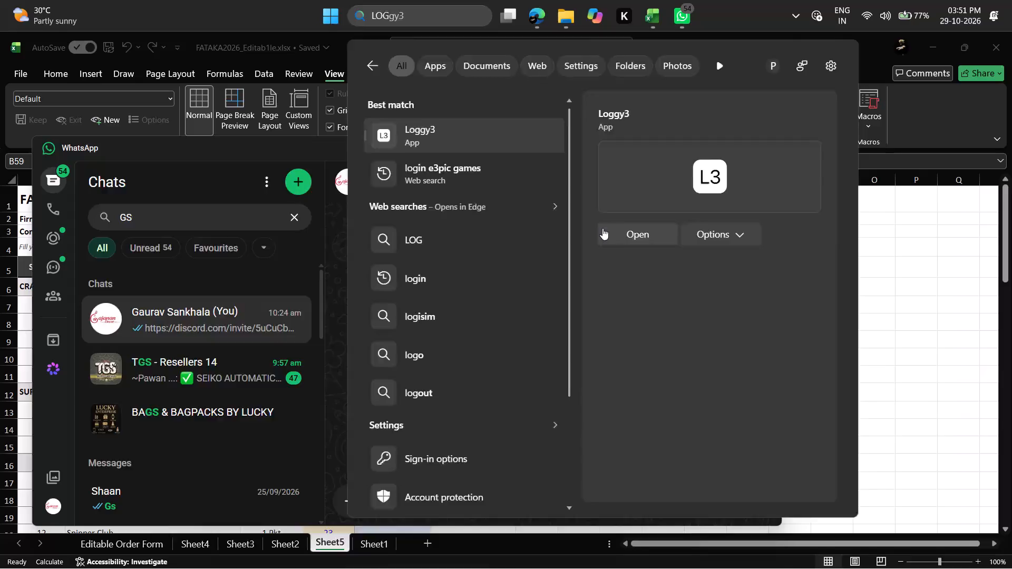
Launch the Loggy3 app.
left_click(610, 18)
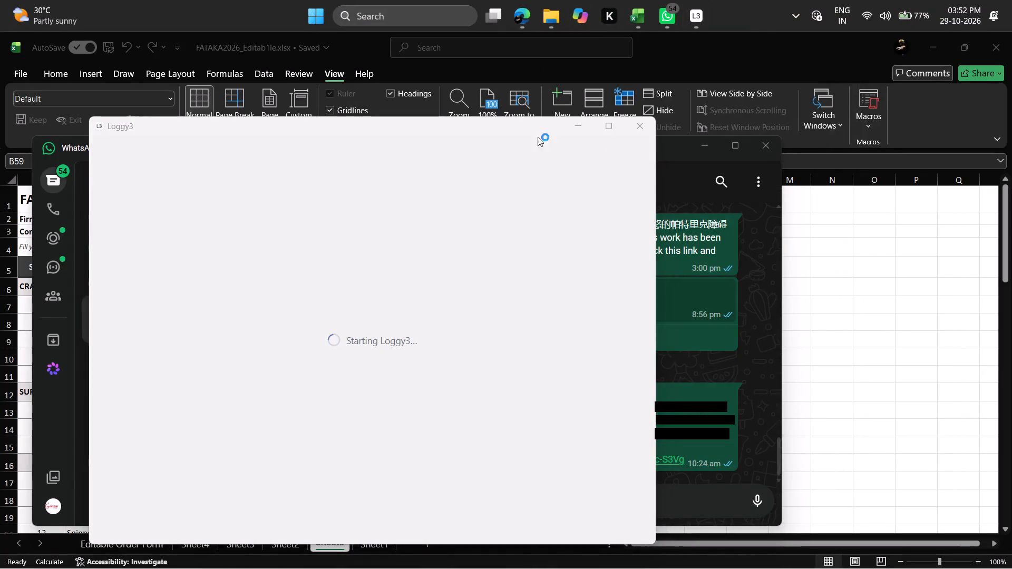
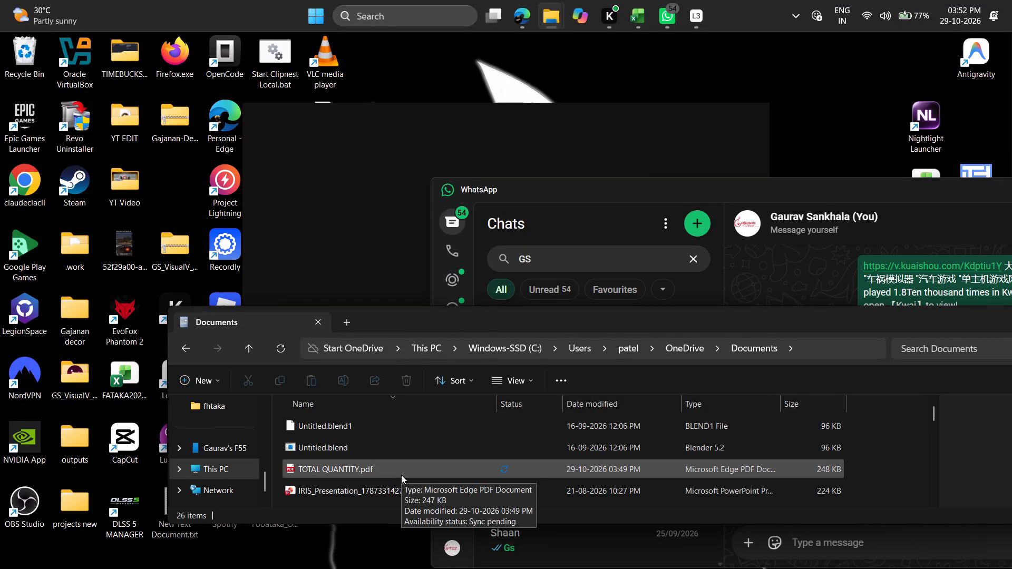
Attach TOTAL QUANTITY.pdf from the Documents folder to the message-yourself chat in WhatsApp.
left_click_drag(401, 475, 457, 457)
left_click_drag(434, 467, 828, 308)
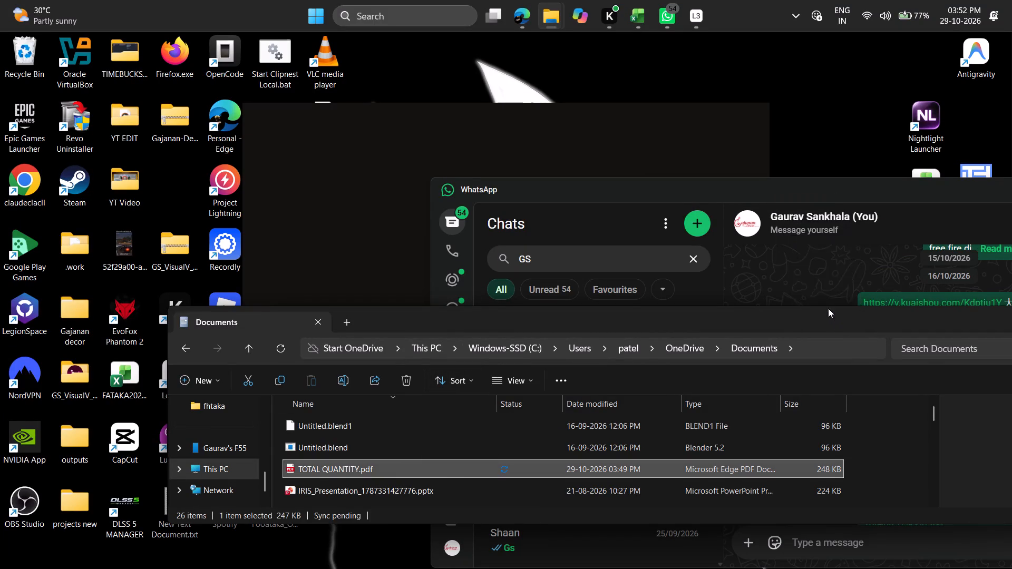
left_click_drag(828, 308, 828, 287)
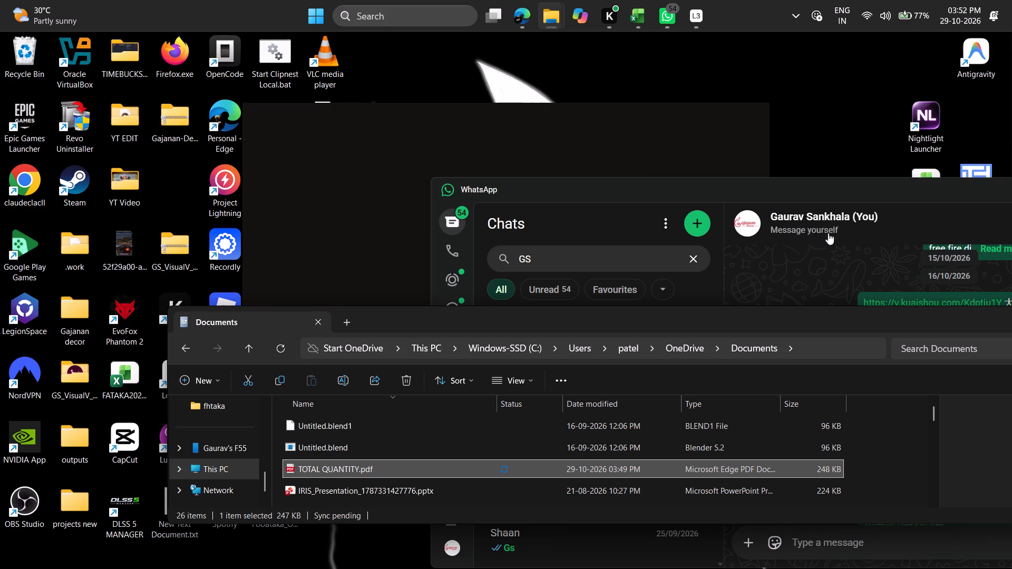
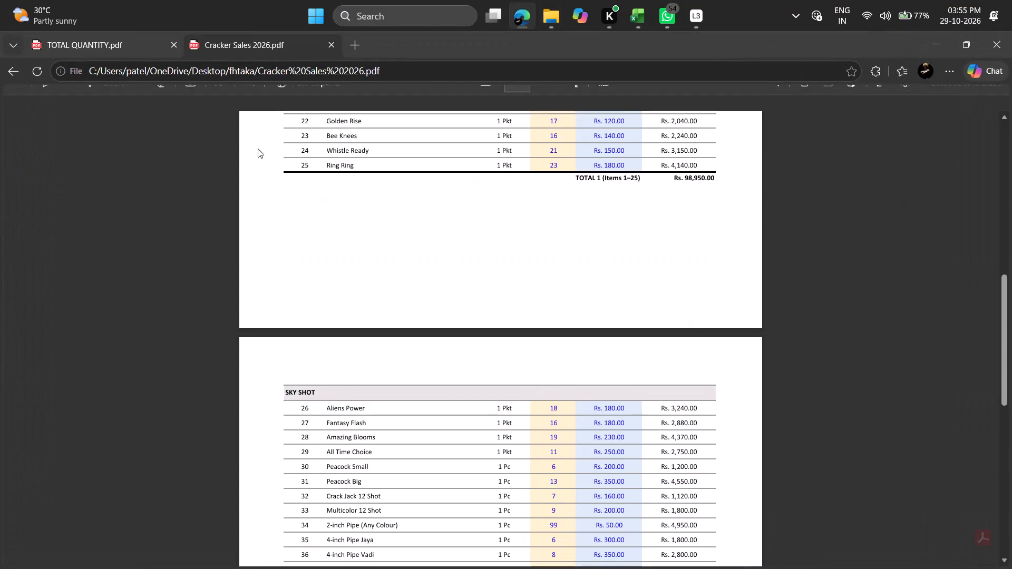
scroll(472, 287, "up", 8)
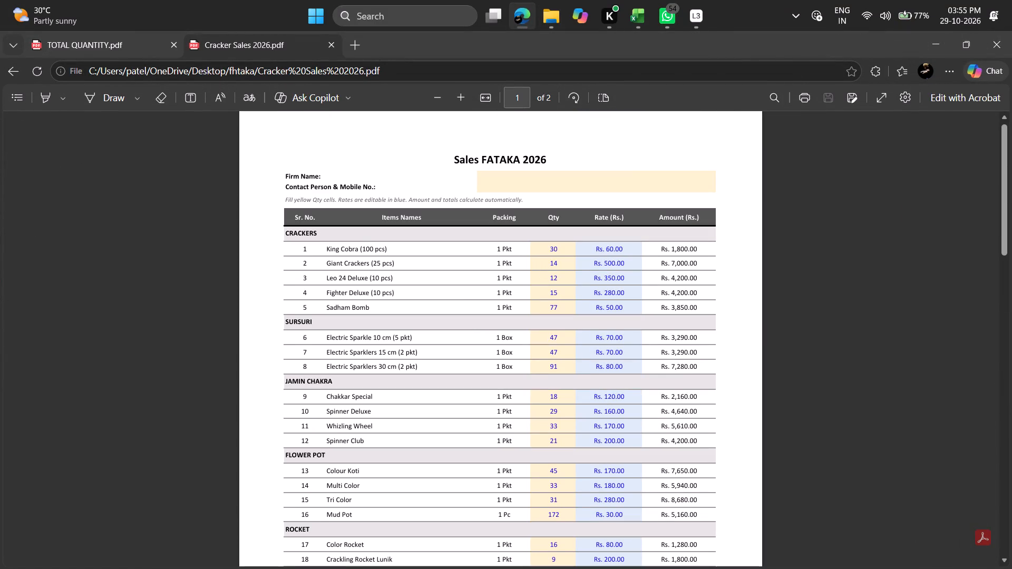
left_click(551, 264)
left_click(573, 264)
double_click(563, 262)
left_click(560, 262)
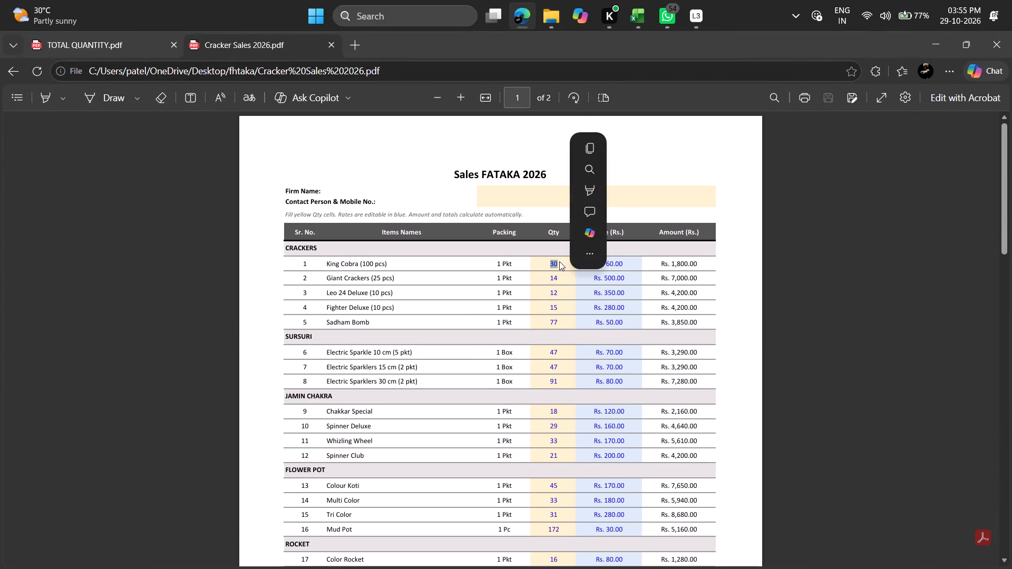
left_click(934, 53)
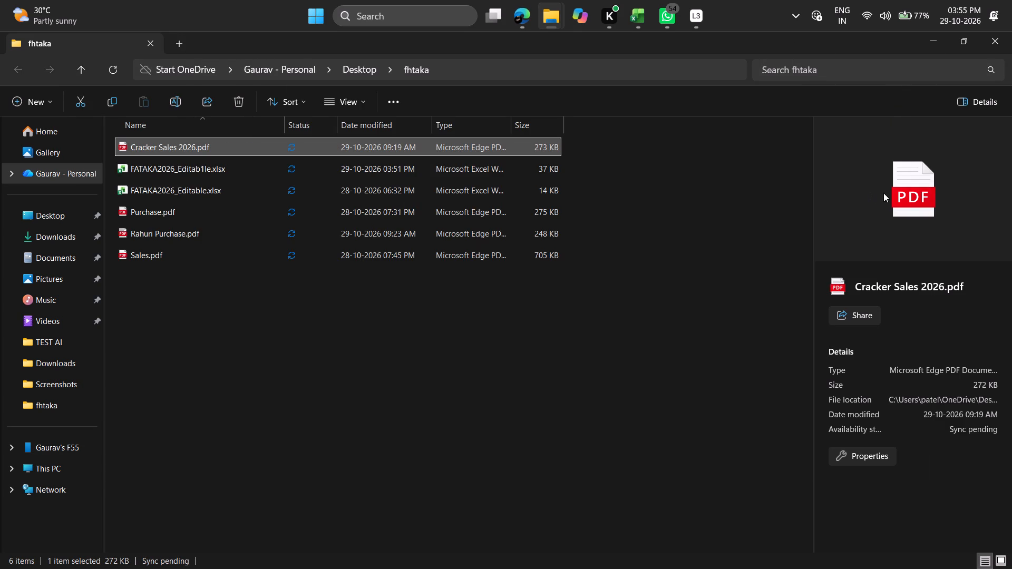
Open the FATAKA2026_Editab1le.xlsx workbook from the fhtaka folder.
left_click(351, 181)
double_click(333, 173)
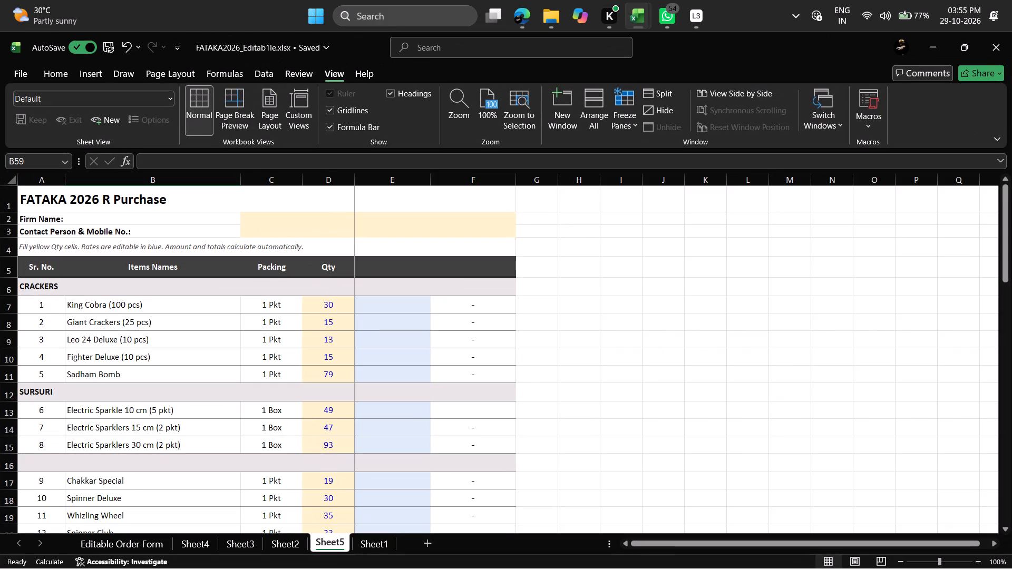
Look through the Editable Order Form, Sheet4, Sheet3 and Sheet2 worksheets, ending on Sheet2's King Cobra quantity cell D7.
left_click(143, 540)
left_click(199, 543)
left_click(230, 541)
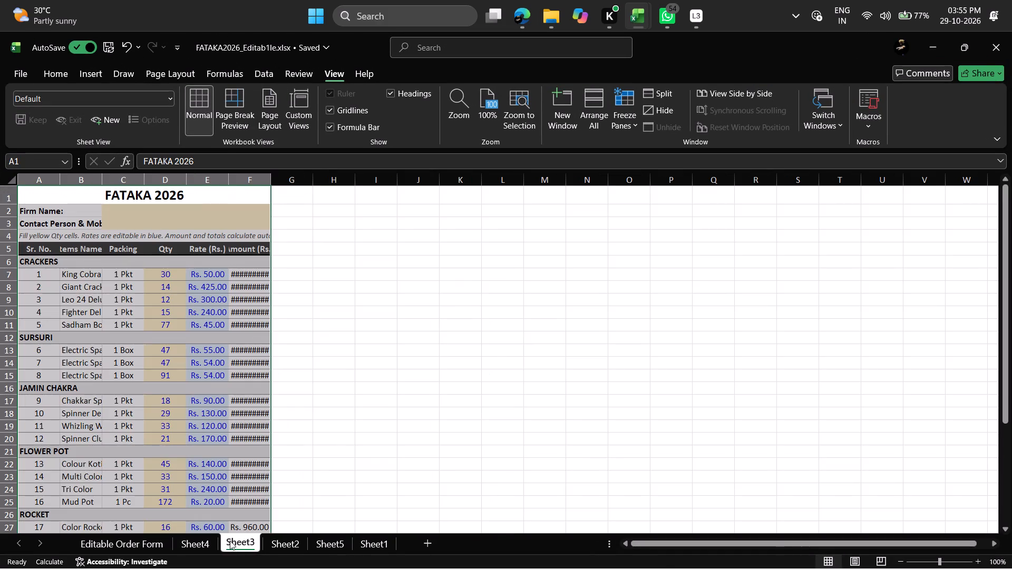
left_click(288, 543)
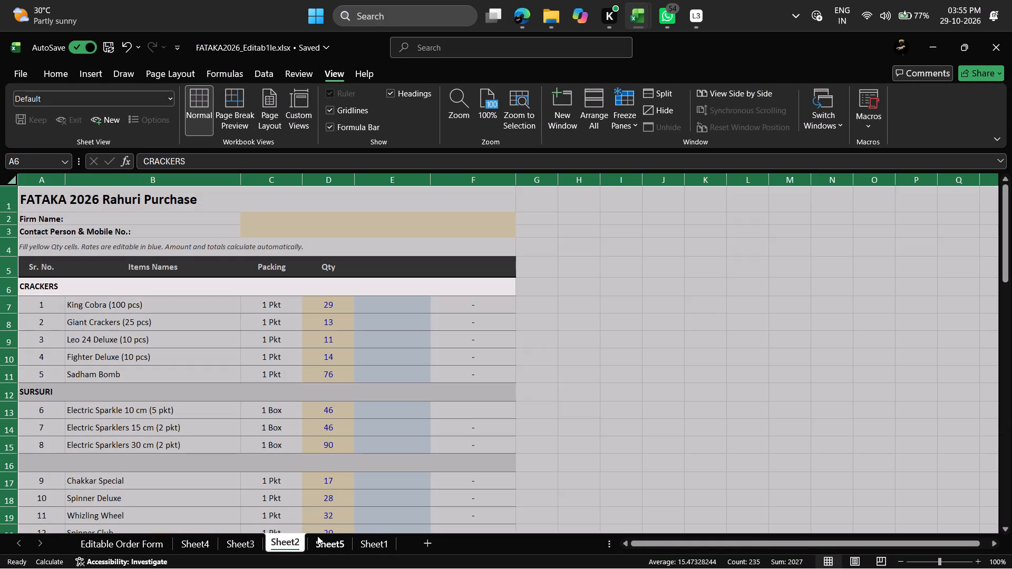
left_click(356, 296)
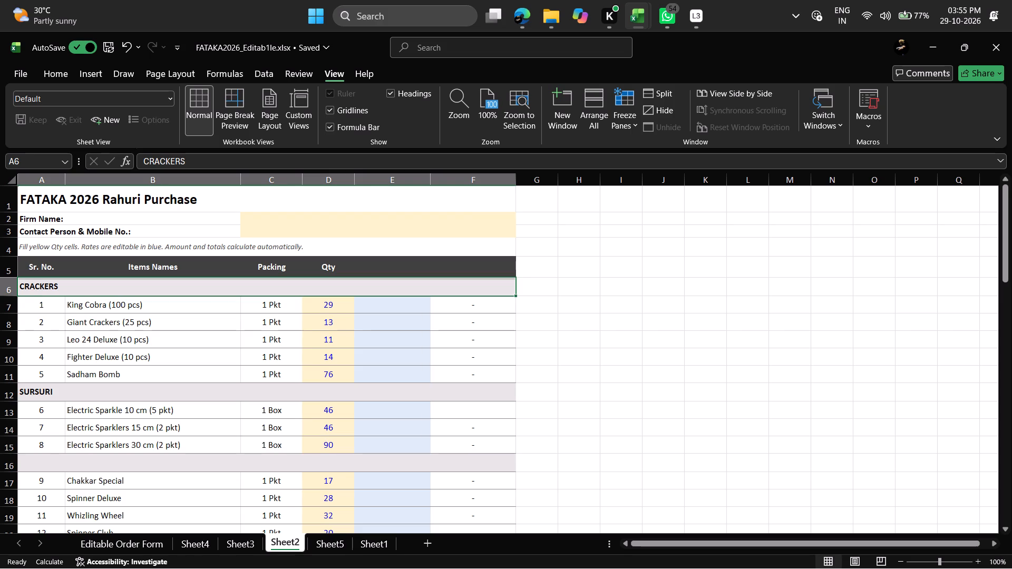
left_click(335, 308)
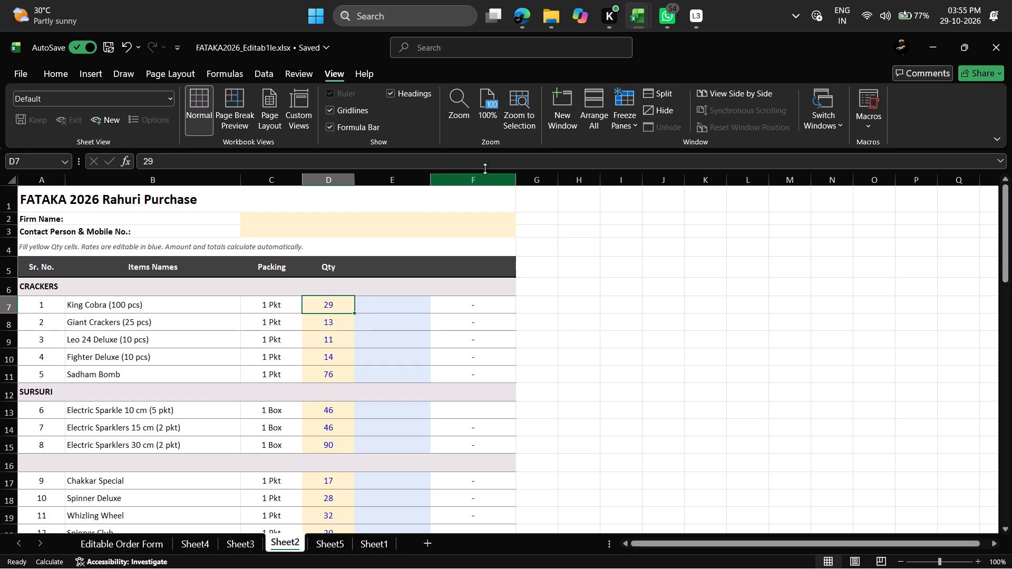
Restore the maximized workbook window to a smaller floating size and place it centrally over the fhtaka folder window.
left_click_drag(694, 51, 714, 135)
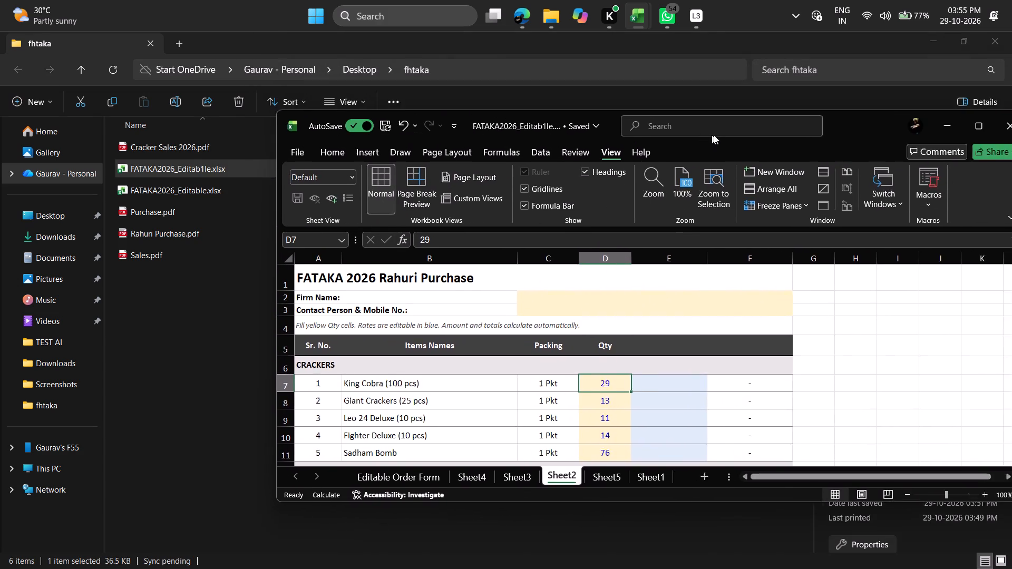
left_click_drag(714, 135, 562, 139)
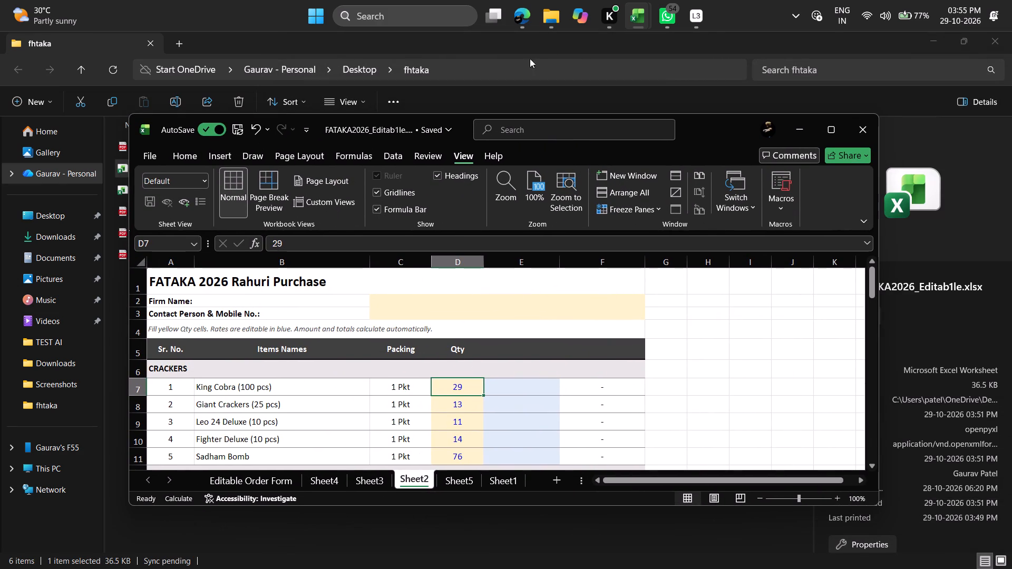
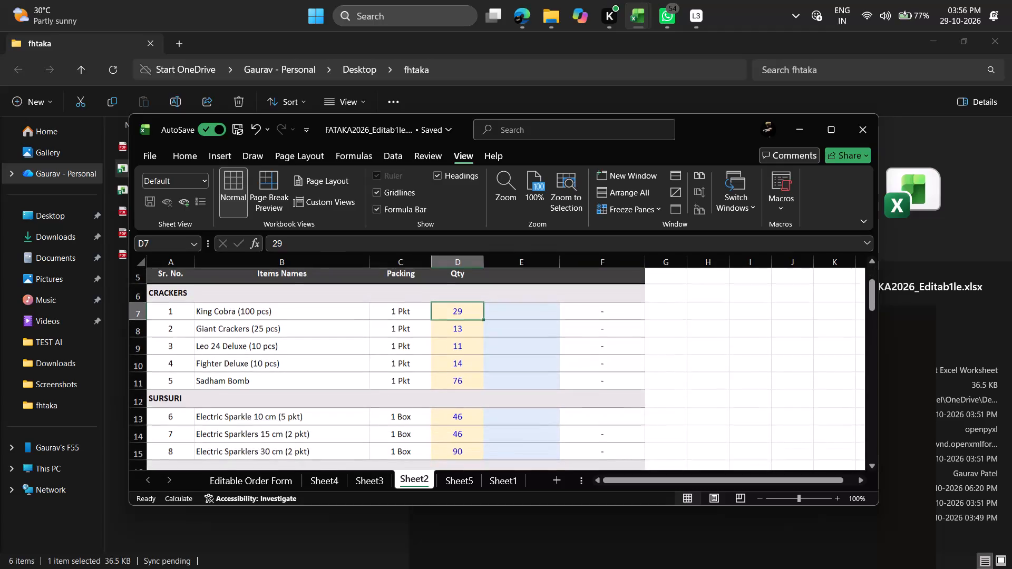
Review Sheet2's FATAKA 2026 Rahuri Purchase list from the title to the conditions, ending on the King Cobra quantity cell D7.
scroll(456, 398, "up", 3)
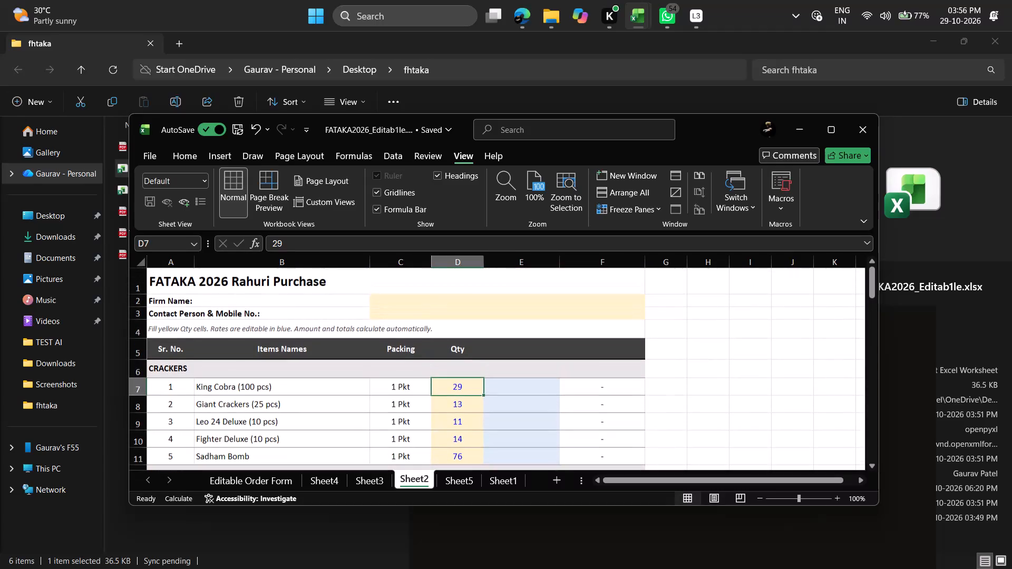
left_click(339, 295)
left_click(357, 291)
scroll(403, 360, "down", 3)
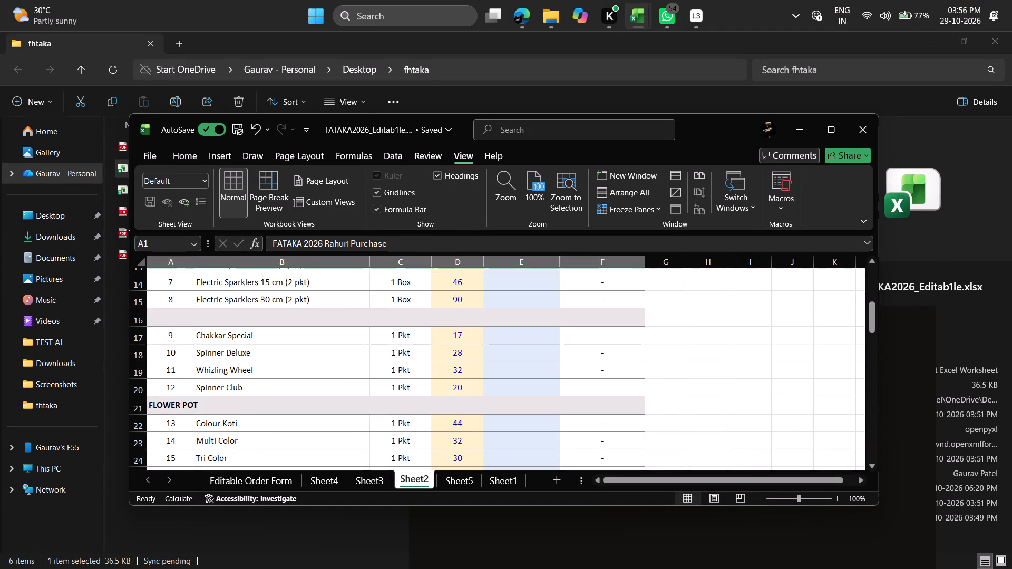
scroll(444, 387, "down", 9)
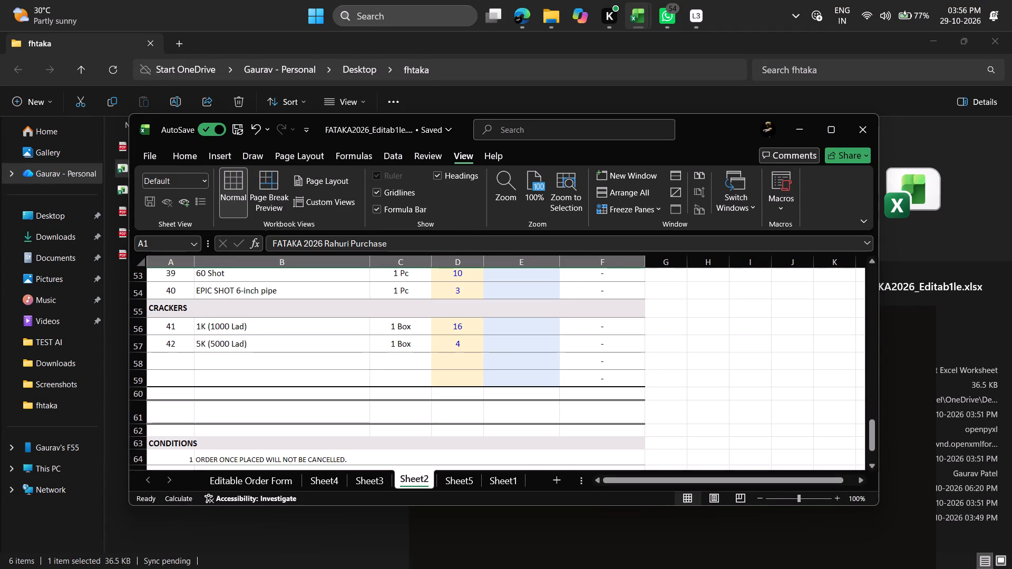
scroll(504, 373, "up", 13)
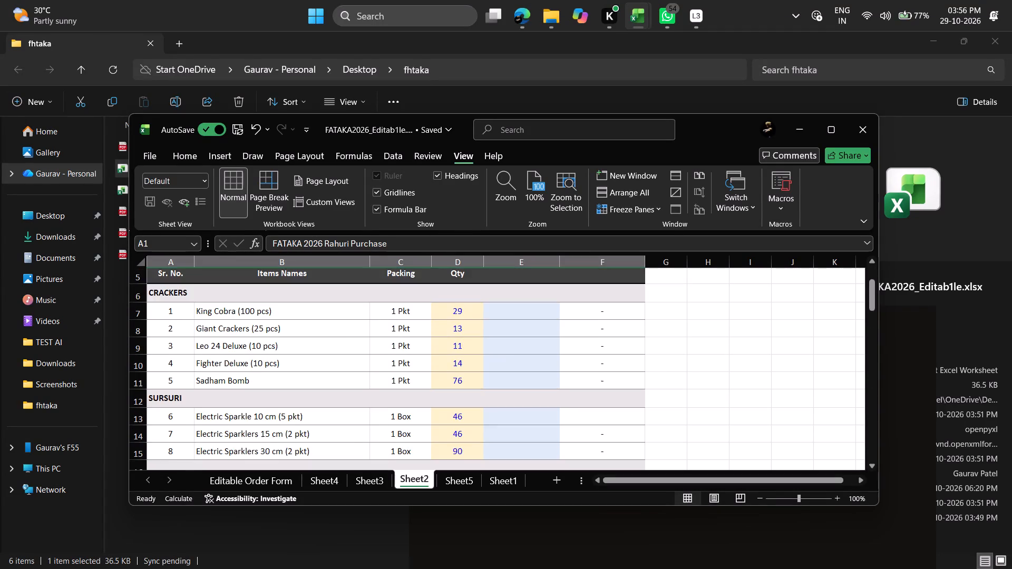
scroll(446, 368, "up", 9)
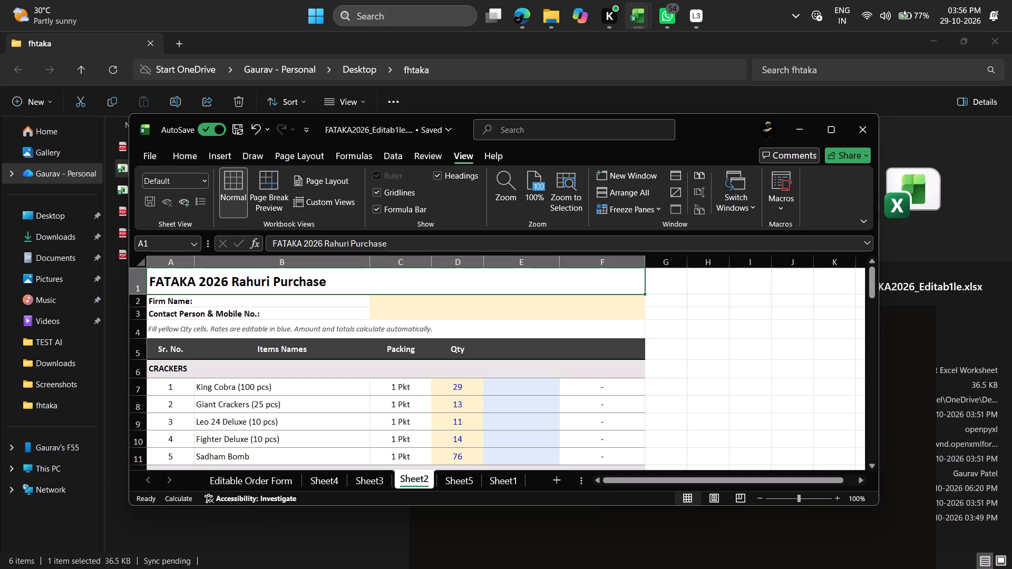
left_click(441, 390)
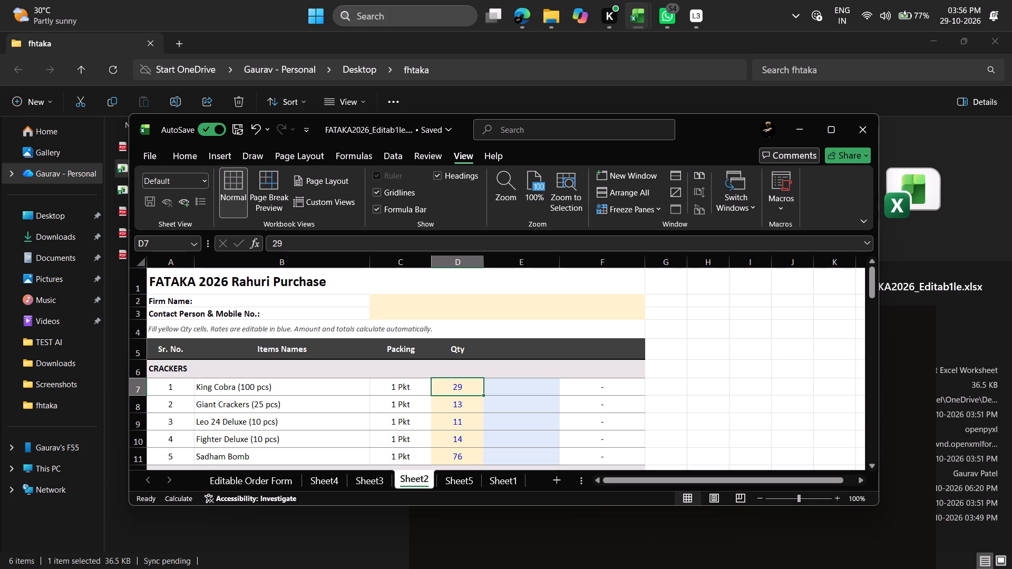
left_click(457, 393)
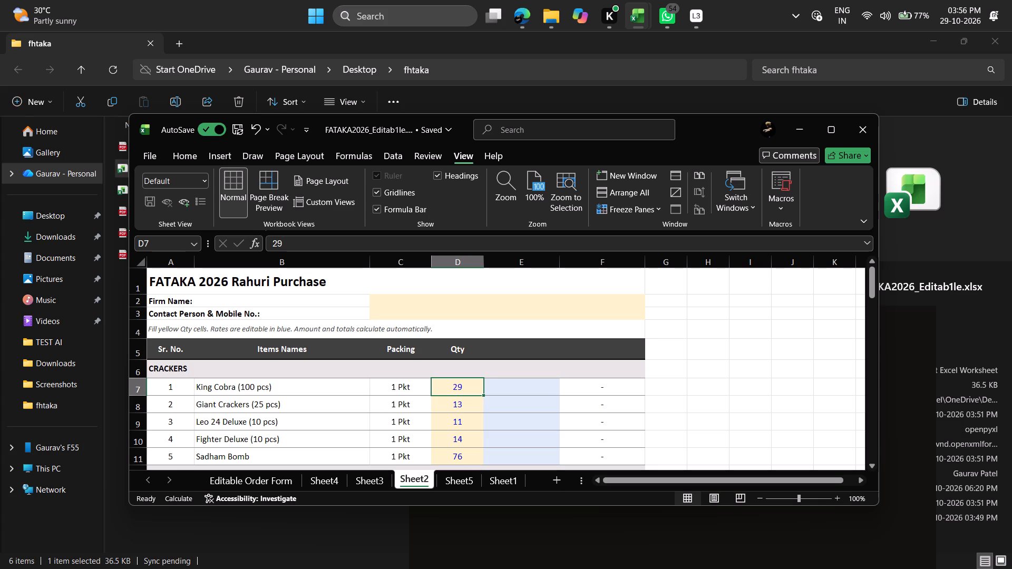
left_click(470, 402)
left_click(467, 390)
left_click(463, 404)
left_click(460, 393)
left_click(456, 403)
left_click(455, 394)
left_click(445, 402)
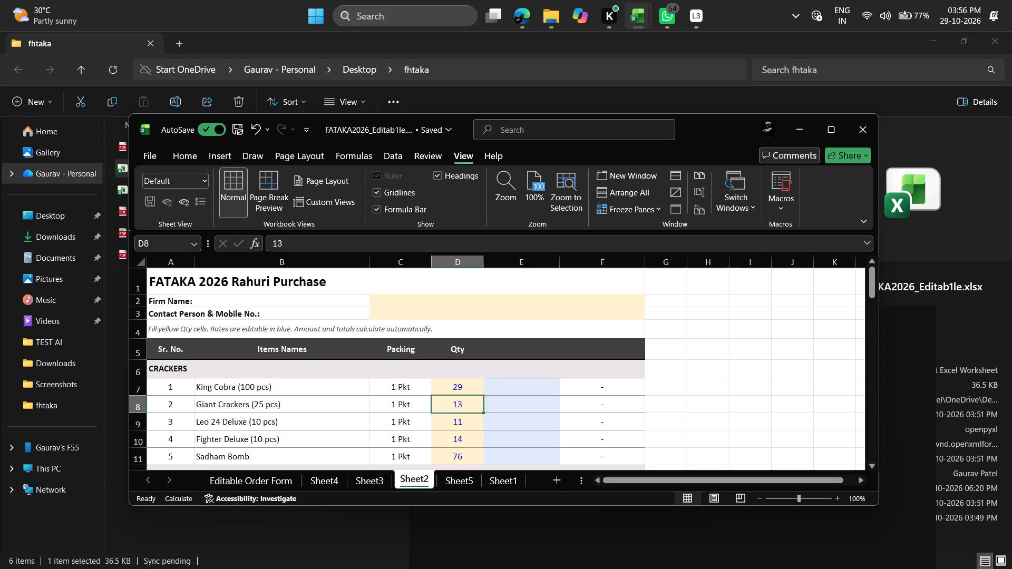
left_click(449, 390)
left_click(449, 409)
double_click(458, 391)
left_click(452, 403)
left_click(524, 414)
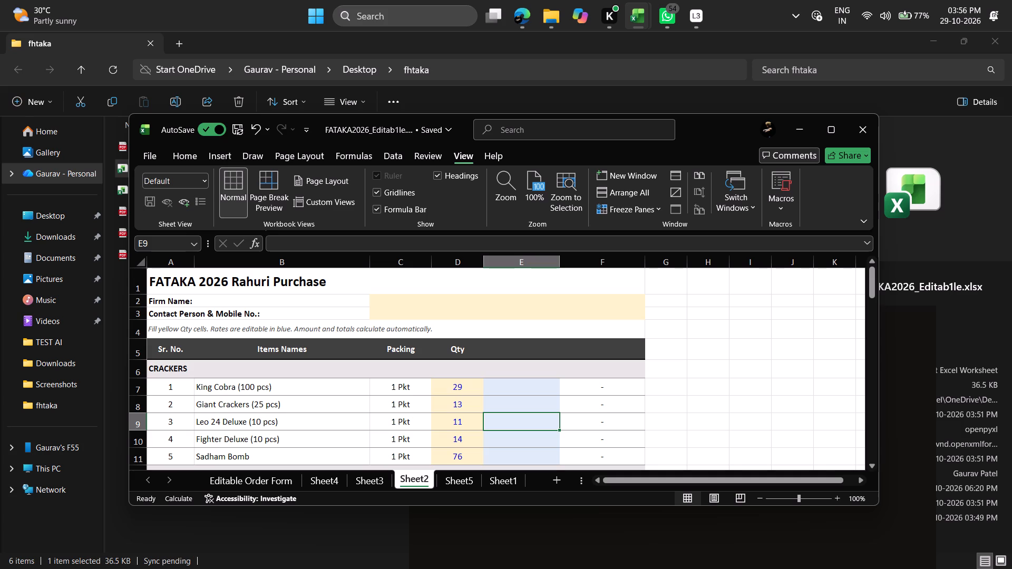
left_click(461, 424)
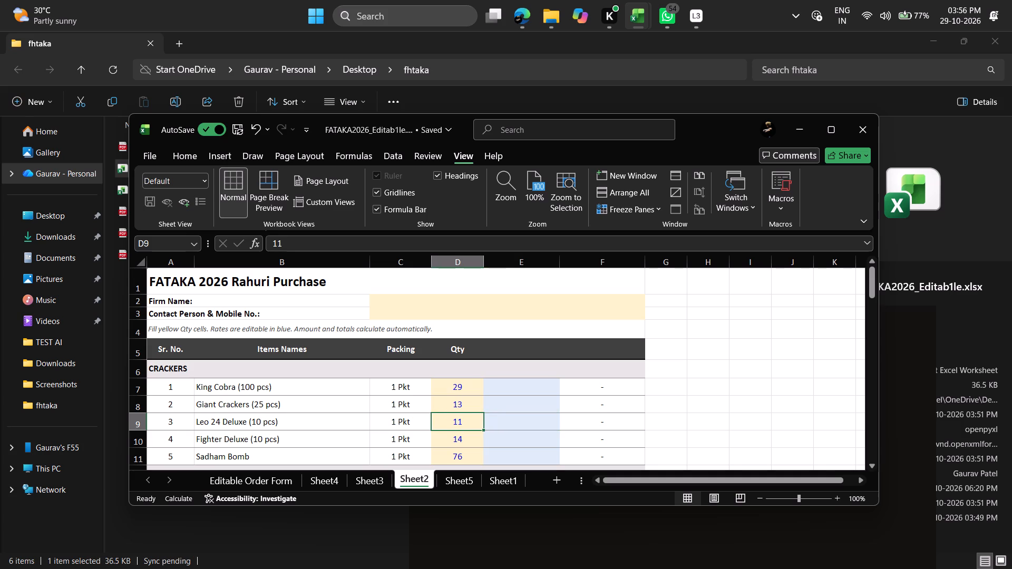
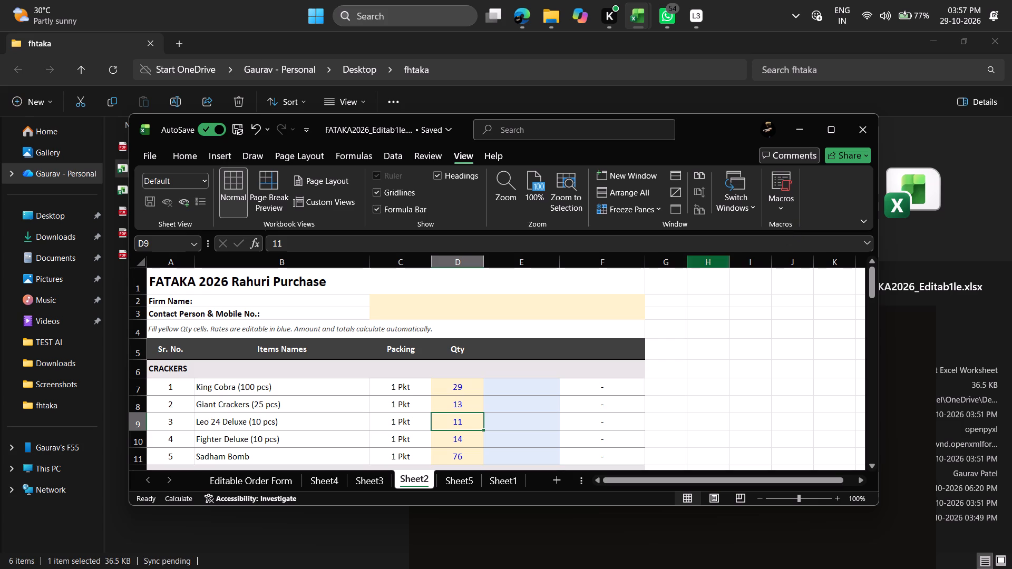
Open Sheet5 and review its FATAKA 2026 R Purchase item quantities from Crackers down past Fancy Items, with the workbook window maximized.
left_click(499, 475)
left_click(462, 484)
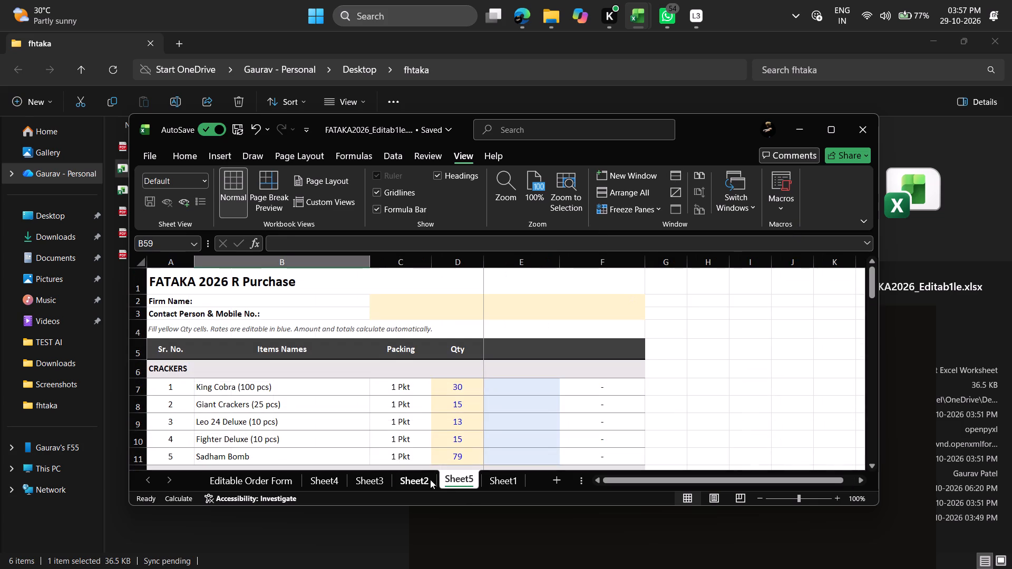
scroll(491, 392, "down", 2)
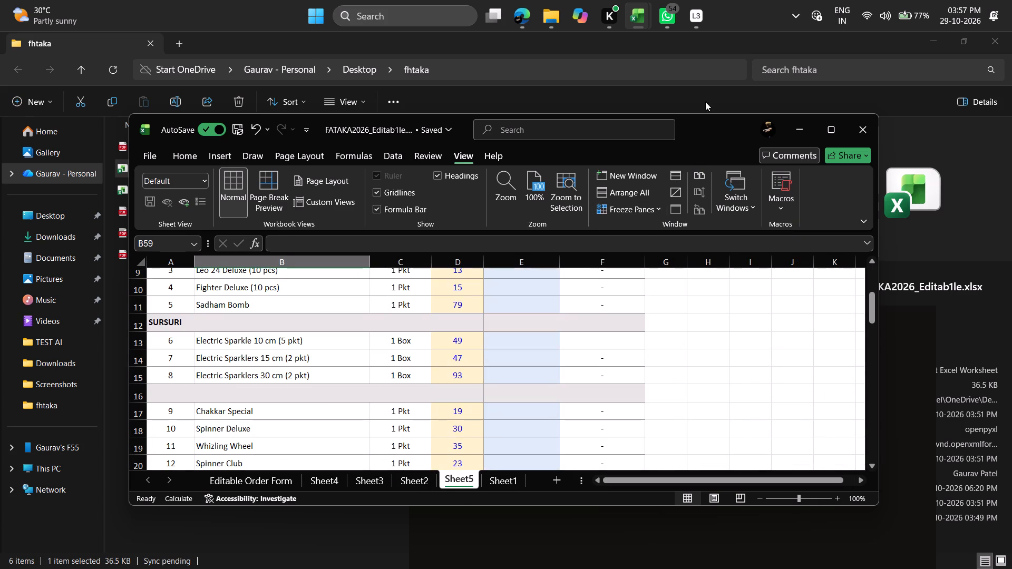
double_click(702, 117)
scroll(532, 276, "up", 10)
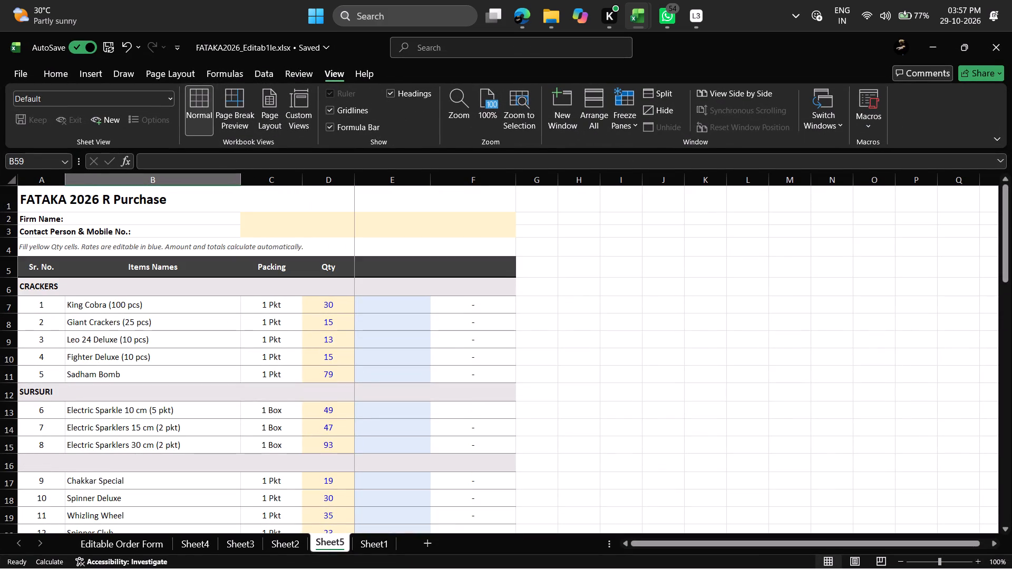
scroll(371, 441, "down", 5)
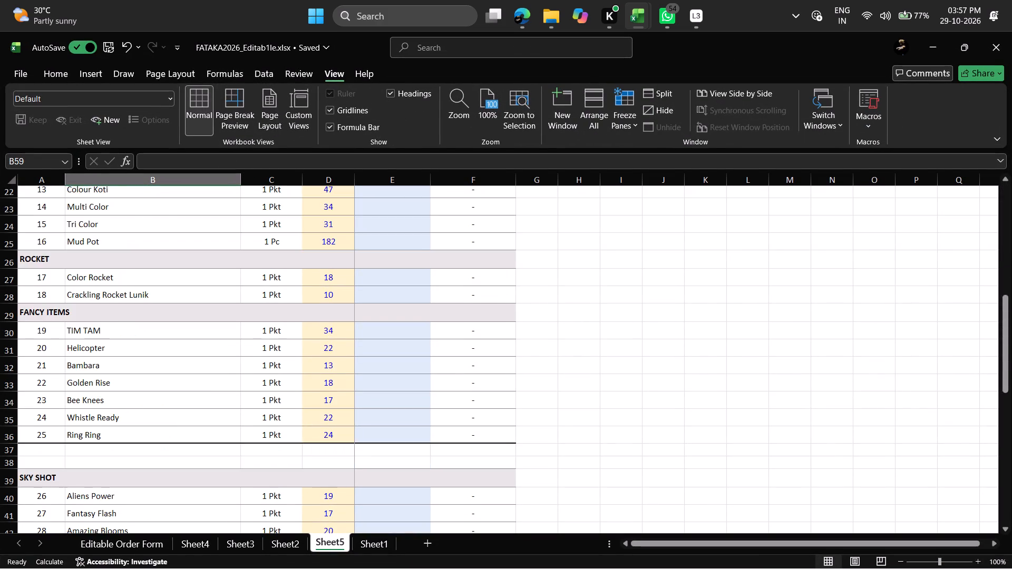
scroll(328, 435, "down", 4)
scroll(339, 410, "up", 6)
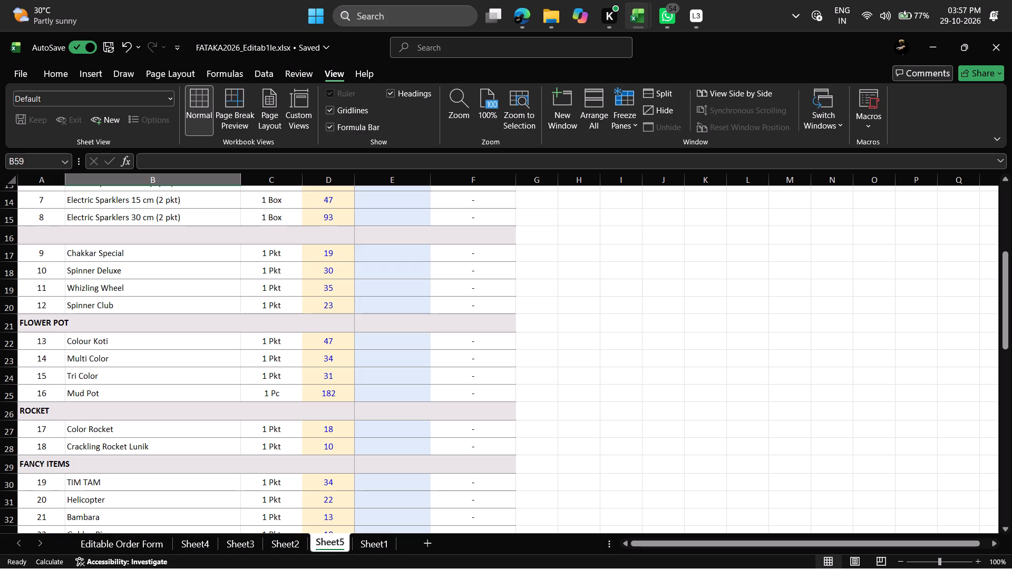
Review Sheet5's item quantities from the SURSURI section down through SKY SHOT to the final CRACKERS items.
scroll(305, 385, "up", 4)
scroll(330, 402, "down", 2)
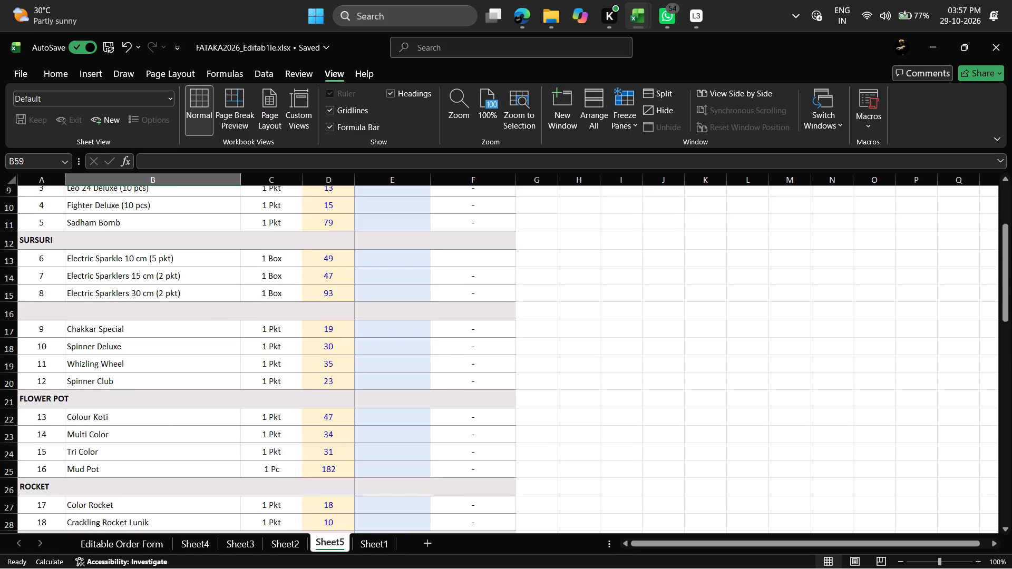
scroll(330, 402, "down", 2)
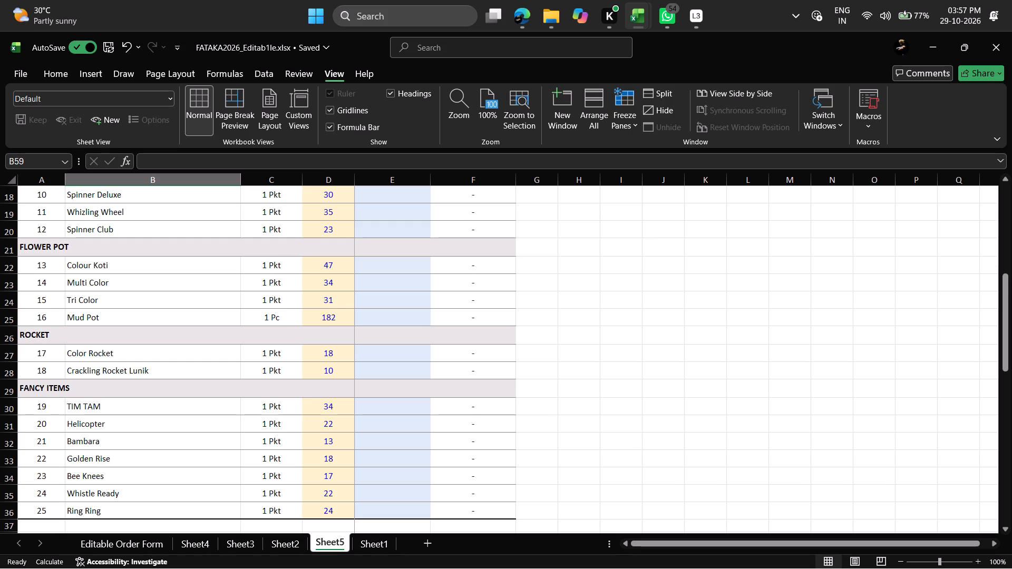
scroll(336, 490, "down", 3)
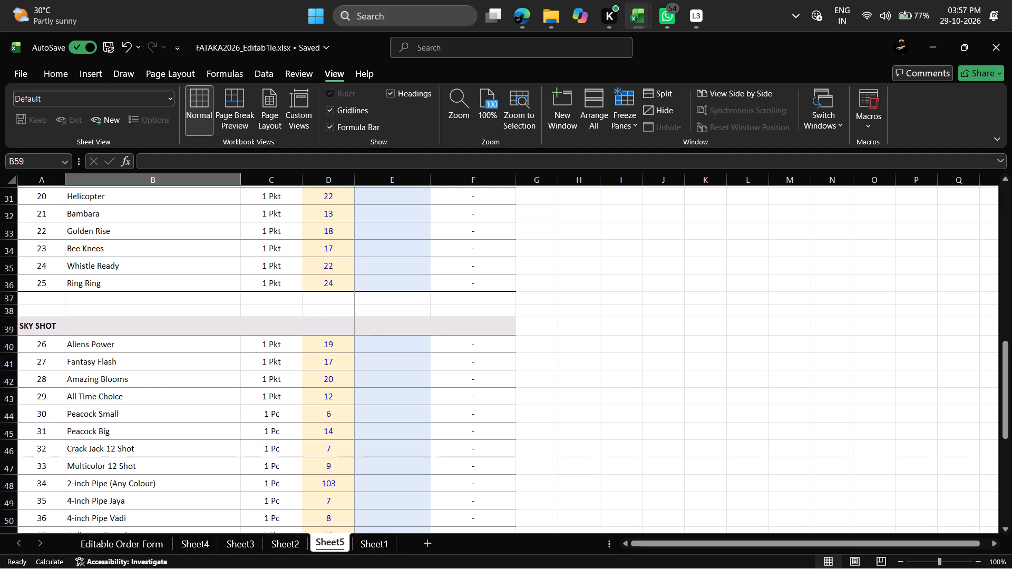
scroll(328, 487, "down", 1)
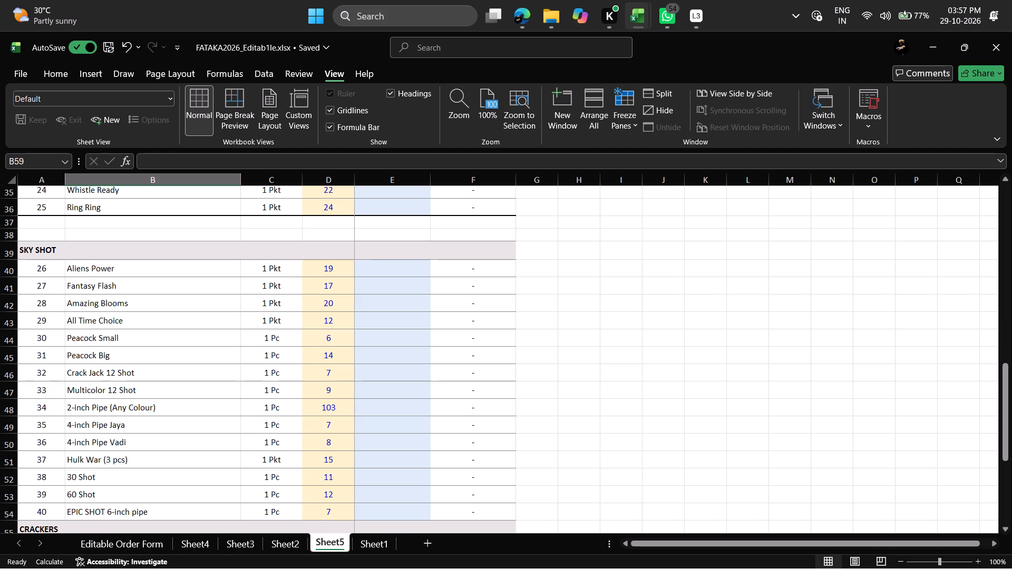
scroll(334, 458, "down", 1)
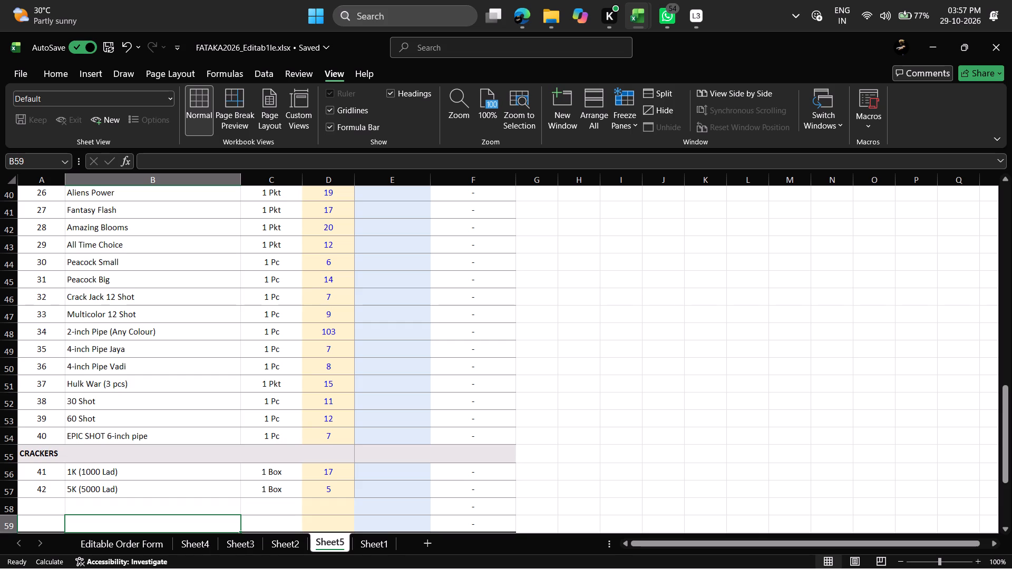
Examine the closing totals and conditions of Editable Order Form, and Sheet4's SKY SHOT quantities, ending on the Hulk War item cell B51.
left_click(145, 541)
scroll(325, 455, "down", 11)
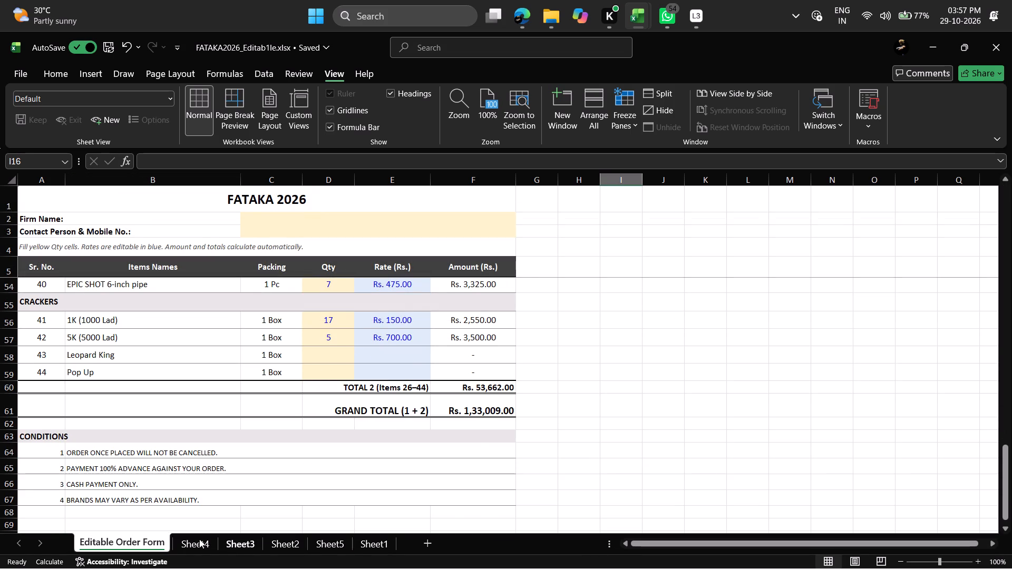
left_click(199, 539)
scroll(323, 472, "down", 8)
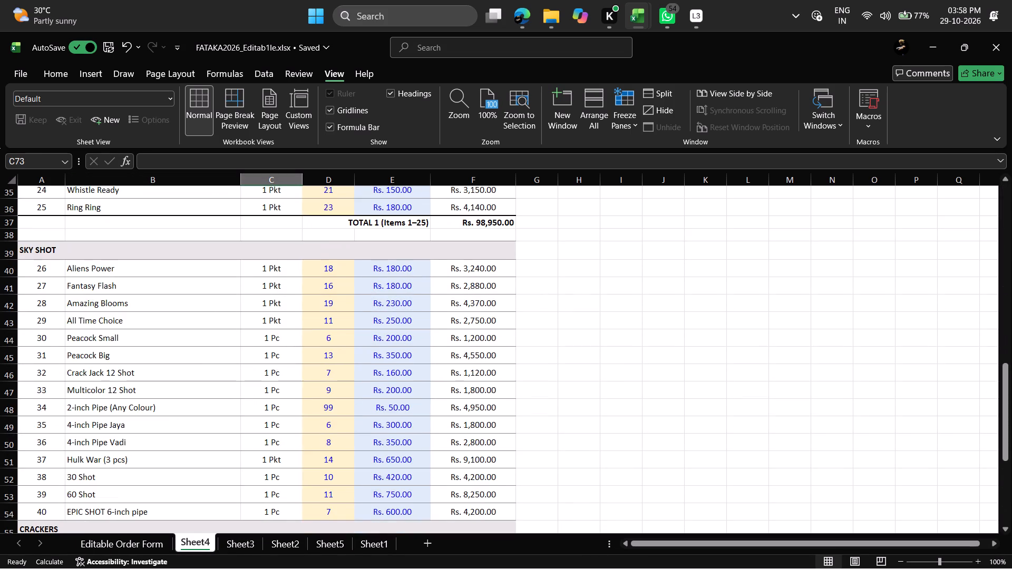
scroll(359, 466, "down", 2)
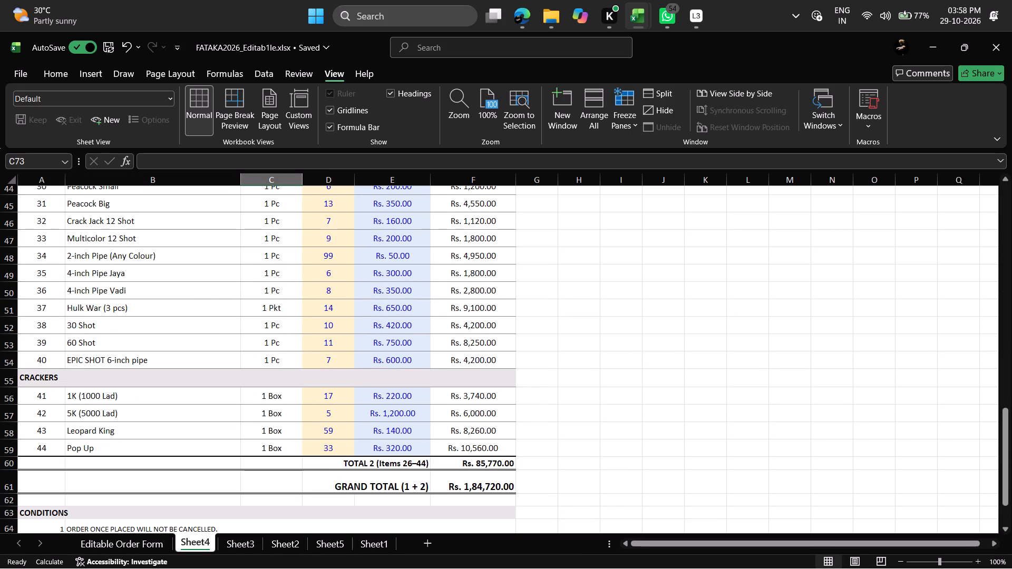
left_click(328, 314)
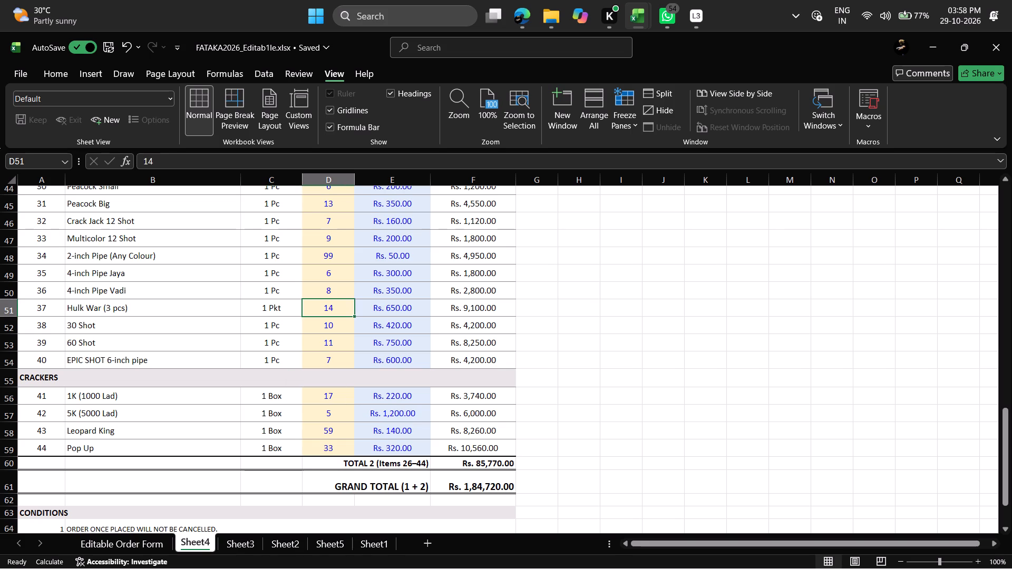
left_click(337, 308)
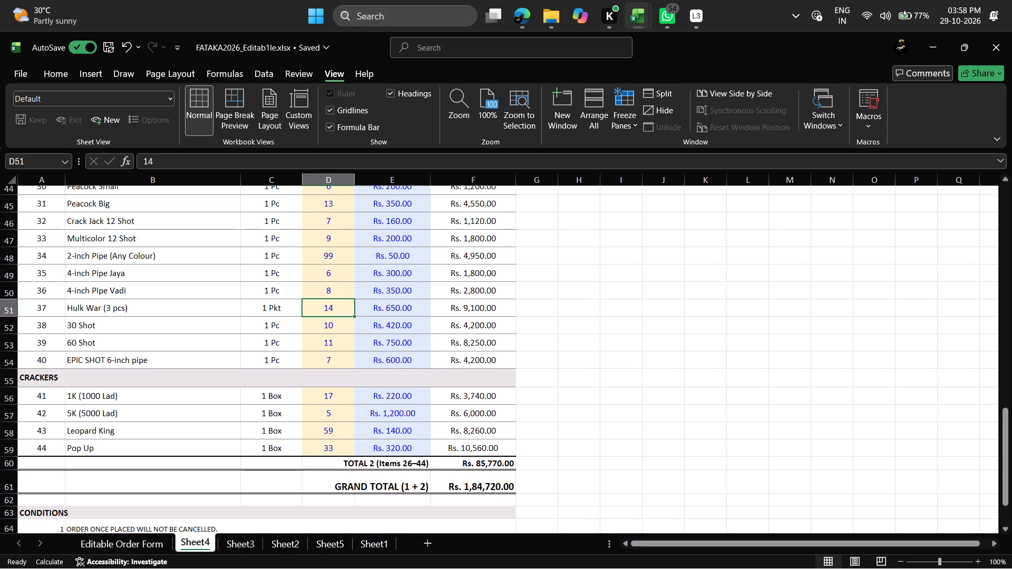
left_click(254, 312)
left_click(209, 309)
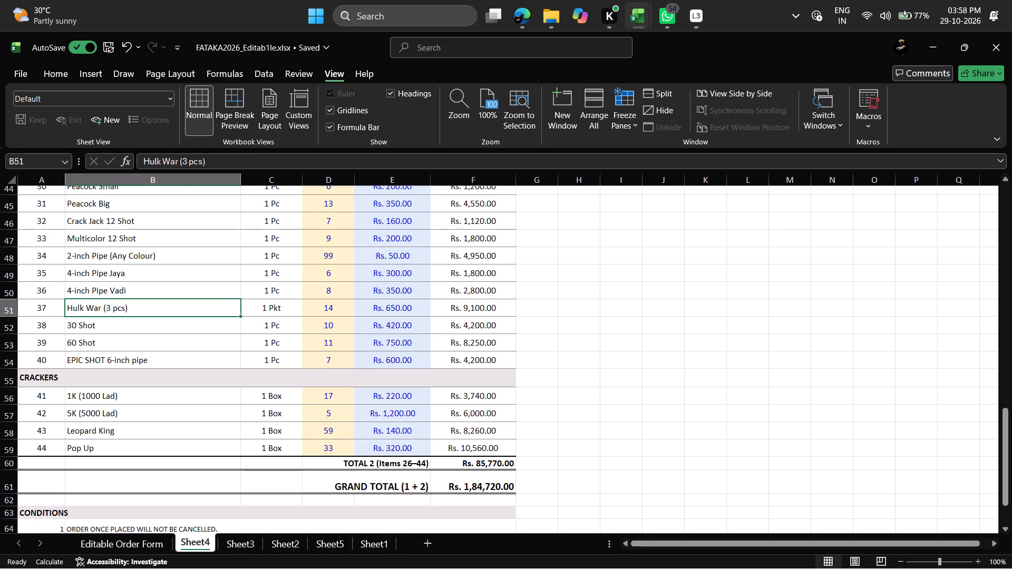
Bring up Sheet2, check the orders for items 36 to 43 in the Fooataka_Order_Calculator workbook, and minimize that workbook.
left_click(230, 541)
left_click(283, 539)
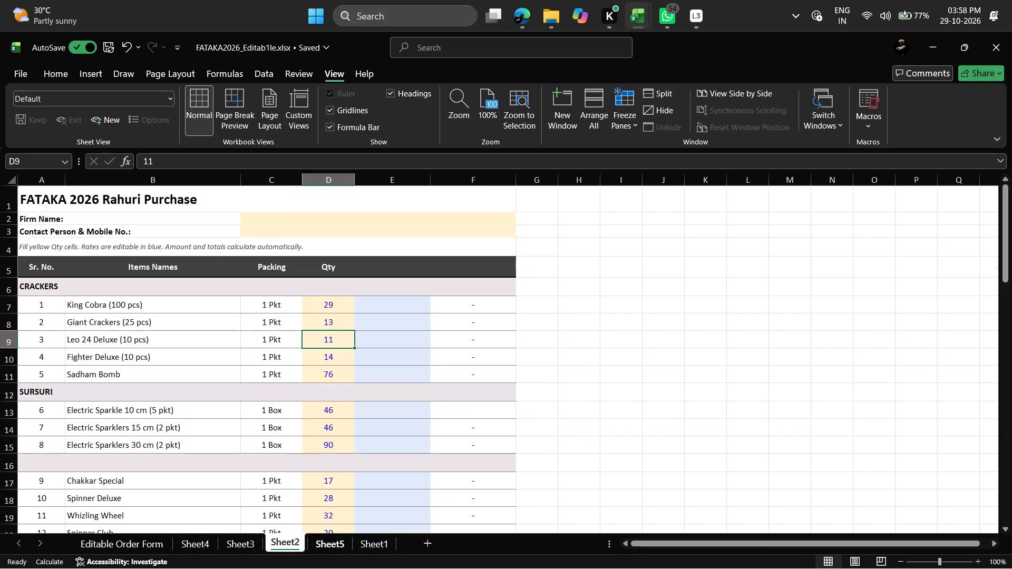
left_click(635, 0)
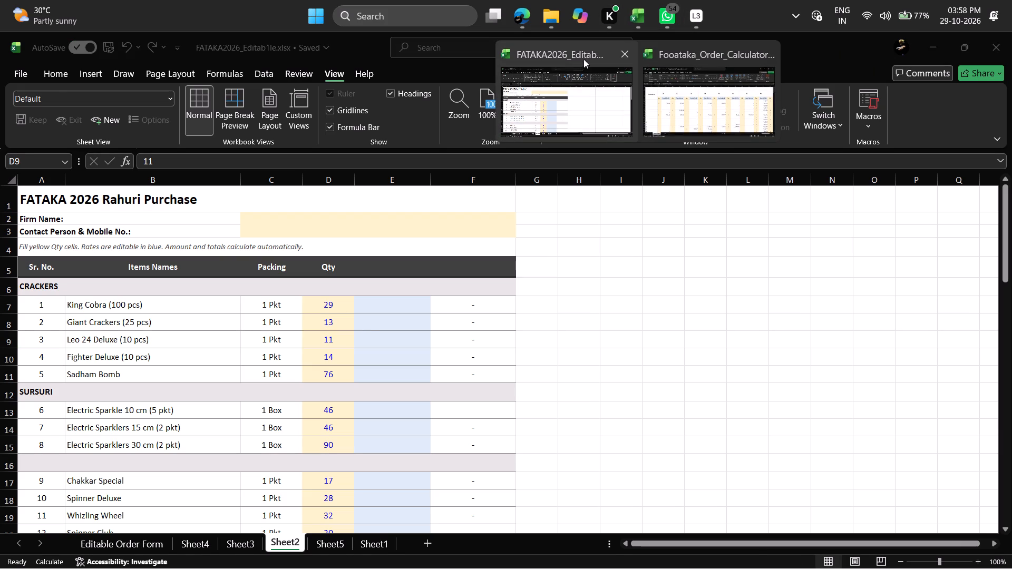
left_click(690, 79)
scroll(525, 299, "down", 7)
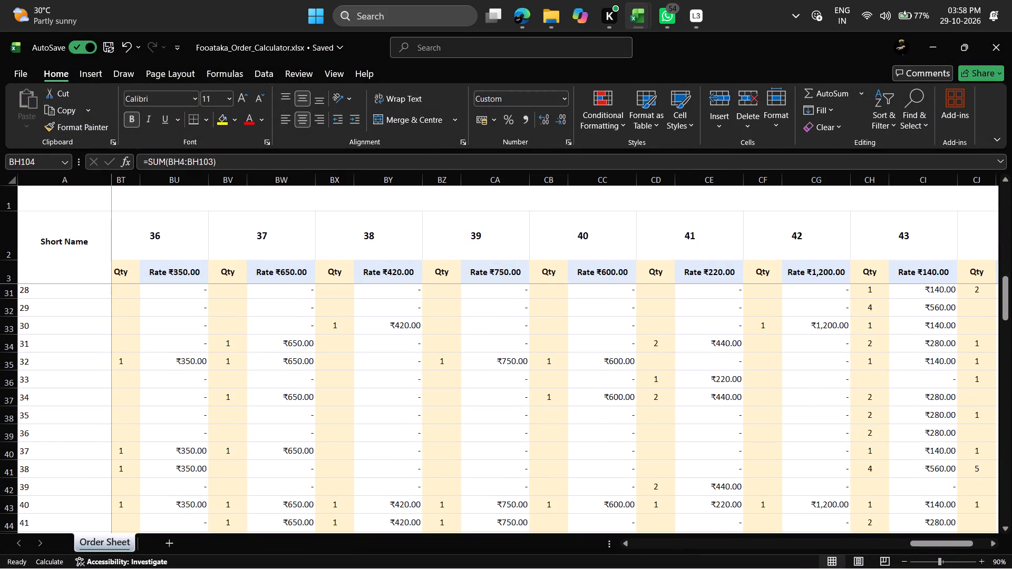
scroll(549, 418, "down", 2)
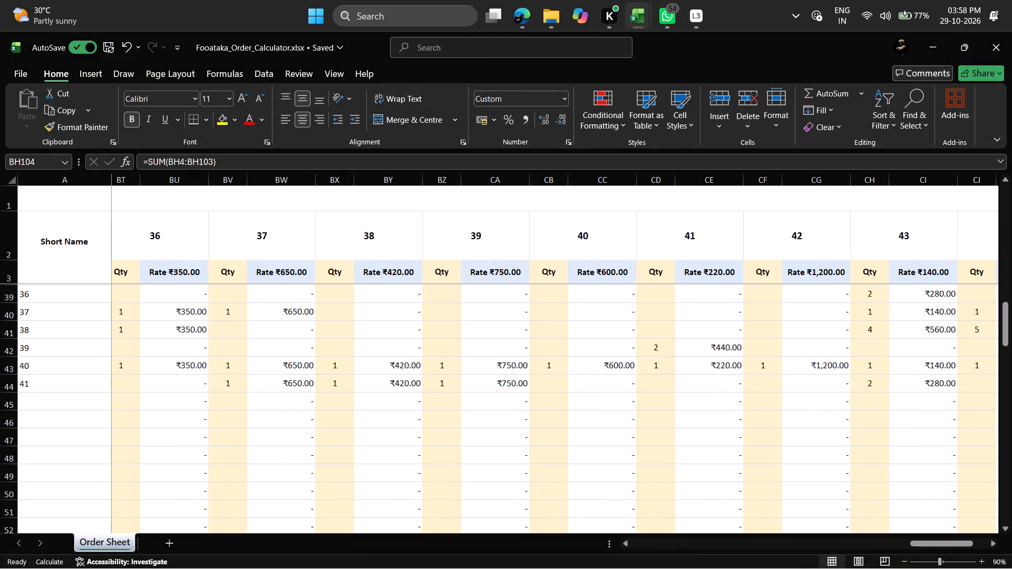
left_click(928, 46)
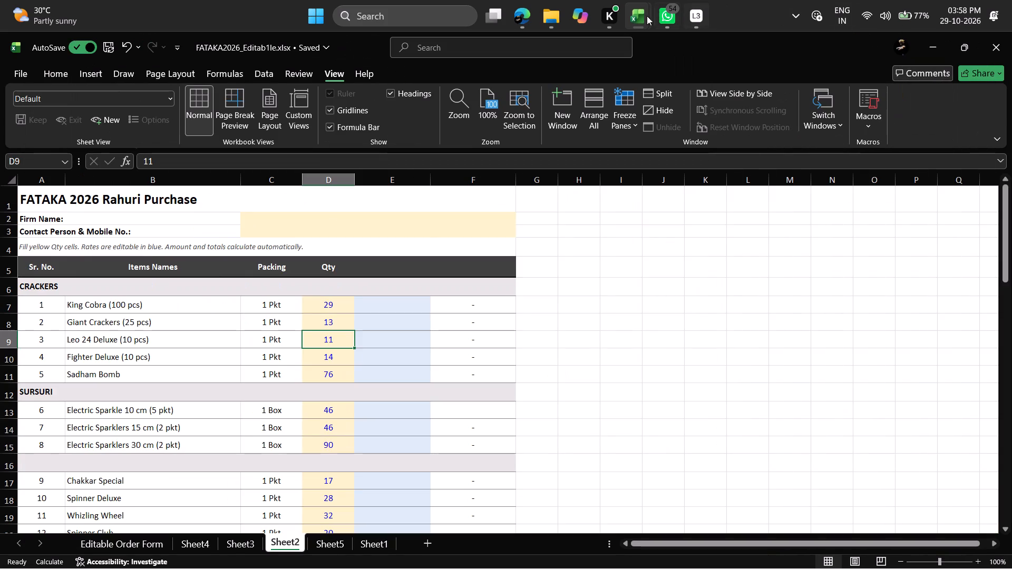
Check Sheet2's SKY SHOT quantities for 4-inch Pipe Vadi, Hulk War and 30 Shot, ending on the EPIC SHOT 6-inch pipe quantity D54.
scroll(379, 369, "down", 5)
scroll(346, 407, "down", 4)
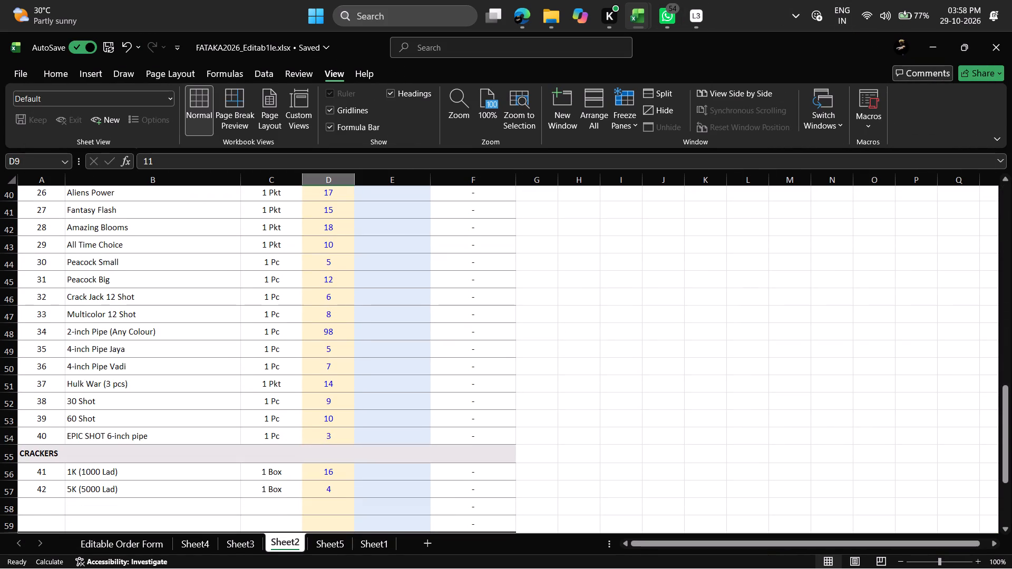
left_click(335, 387)
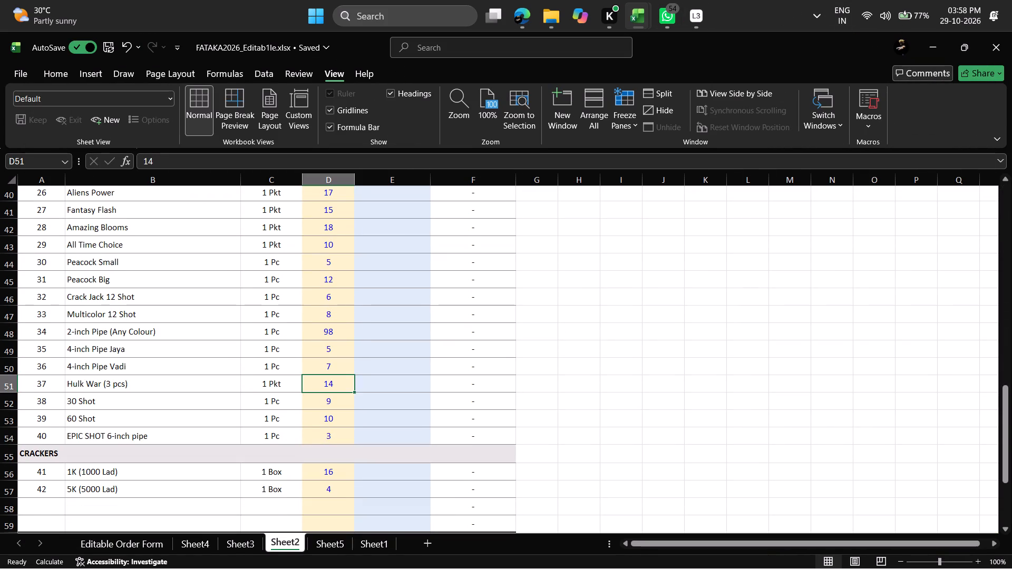
left_click(333, 409)
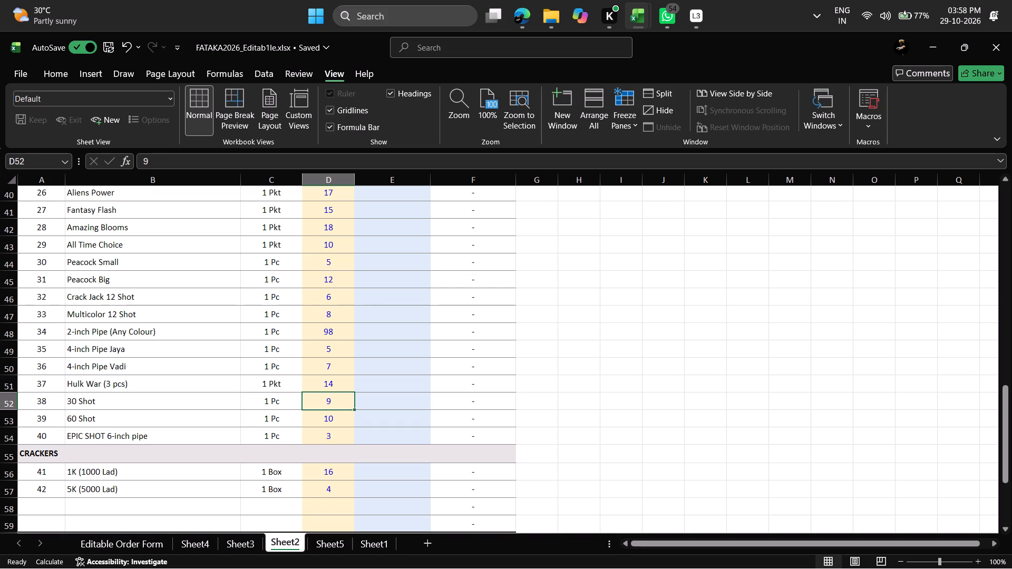
left_click(332, 387)
left_click(330, 397)
left_click(336, 369)
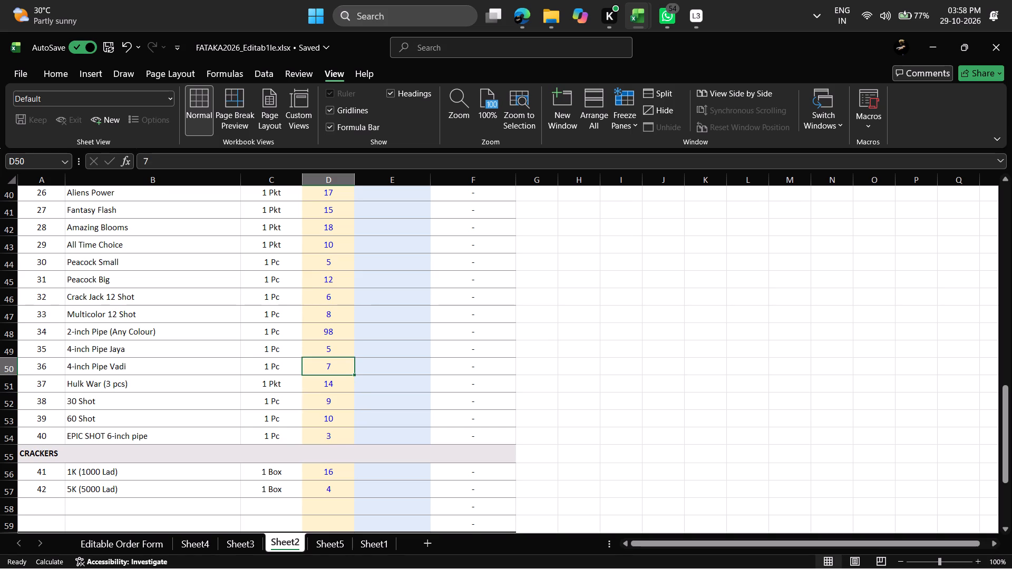
left_click(316, 436)
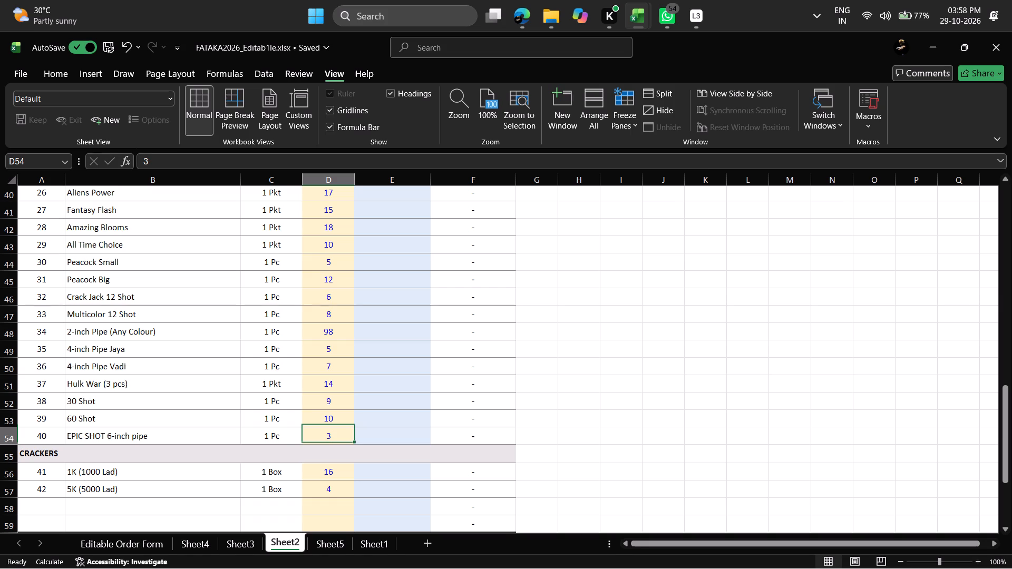
Check the first CRACKERS quantities in Sheet2's Rahuri Purchase list, from King Cobra to Leo 24 Deluxe, ending on cell D7.
scroll(369, 373, "up", 13)
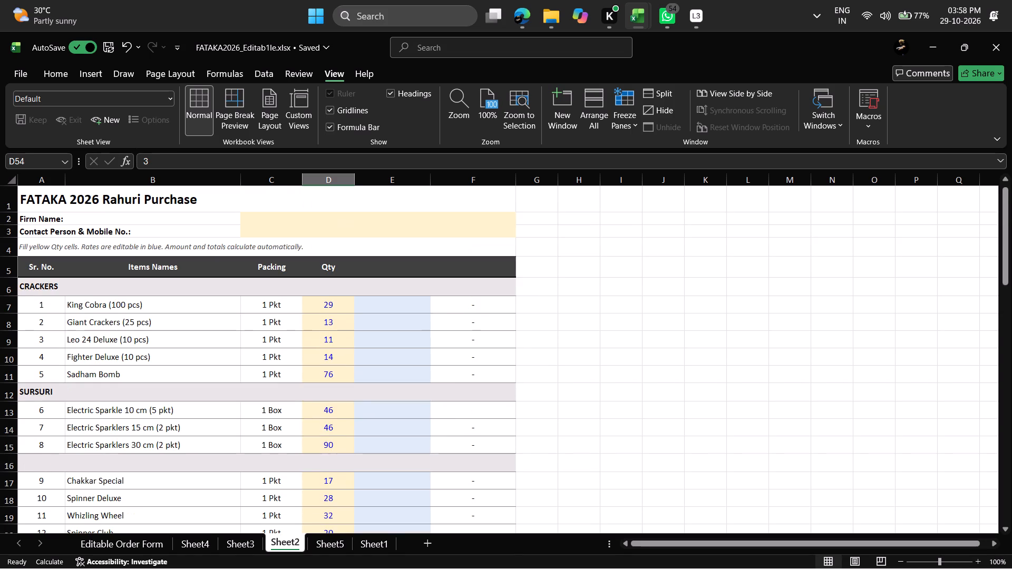
scroll(369, 373, "up", 6)
left_click(321, 309)
left_click(326, 345)
left_click(340, 318)
left_click(337, 304)
left_click(330, 323)
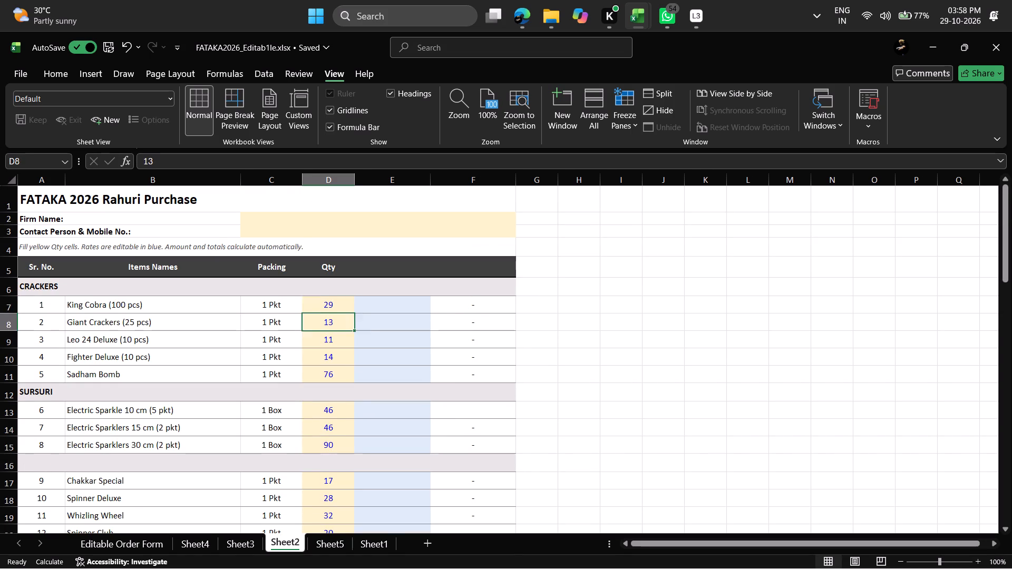
left_click_drag(347, 297, 339, 302)
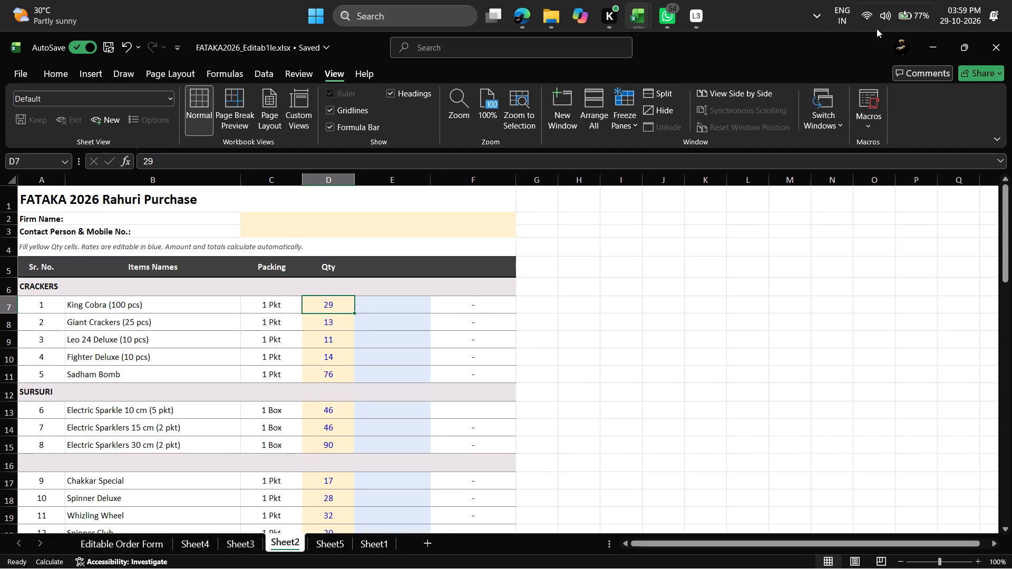
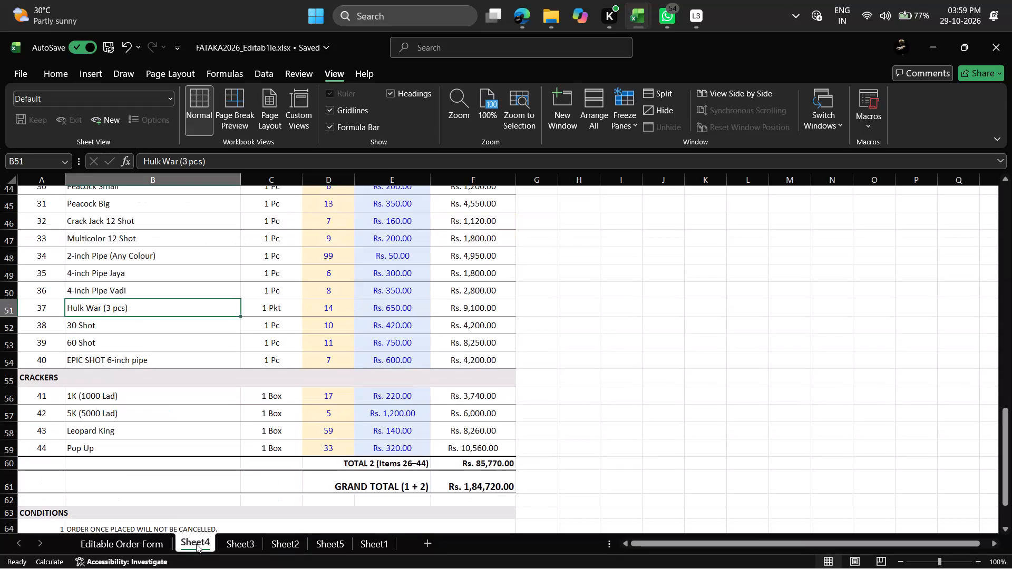
Look through Sheet3 down to its TOTAL 1 row and Sheet2 down to its conditions, ending on Sheet5's SKY SHOT and CRACKERS quantities.
left_click(230, 543)
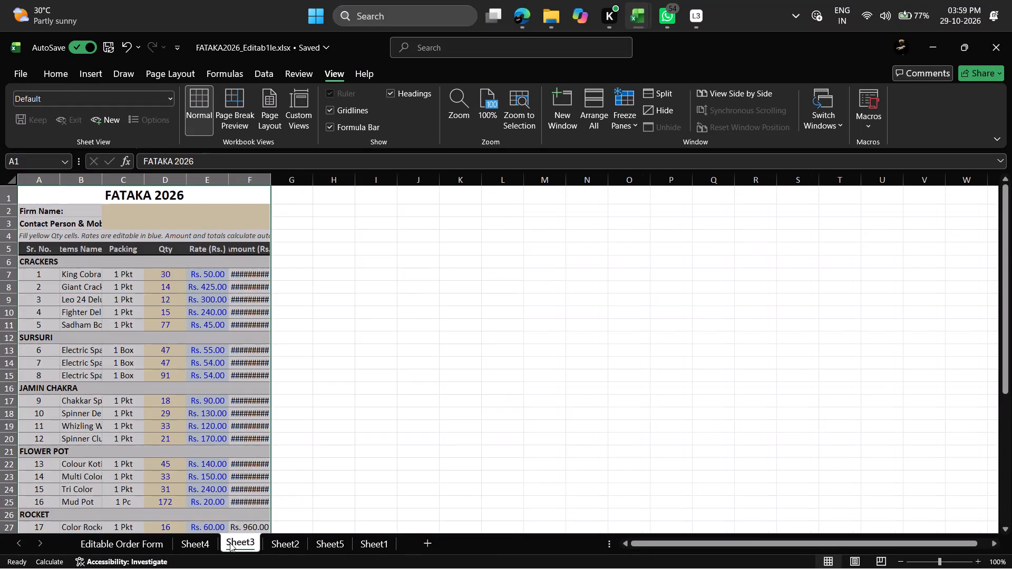
scroll(232, 482, "down", 5)
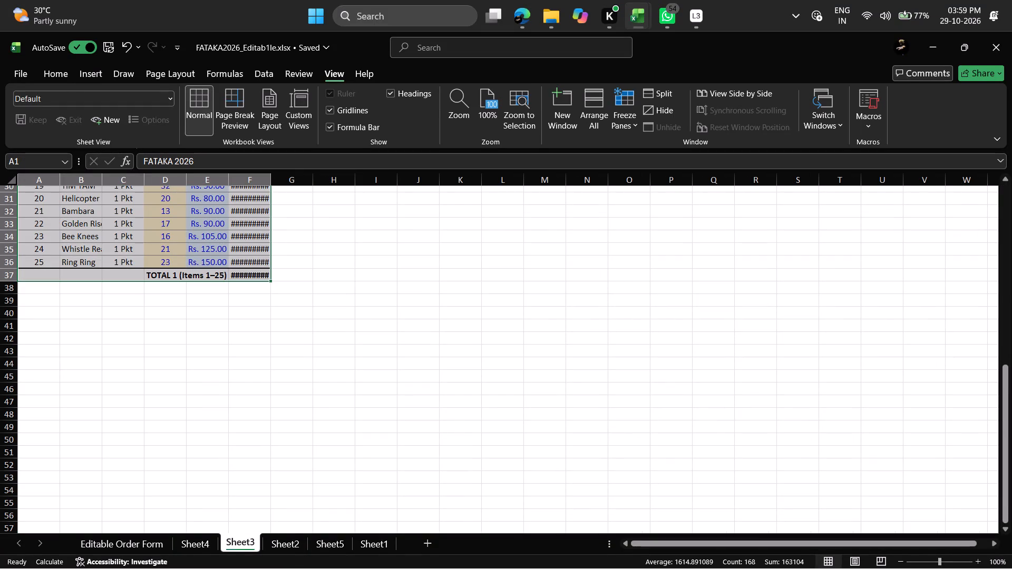
left_click(295, 549)
scroll(315, 491, "down", 9)
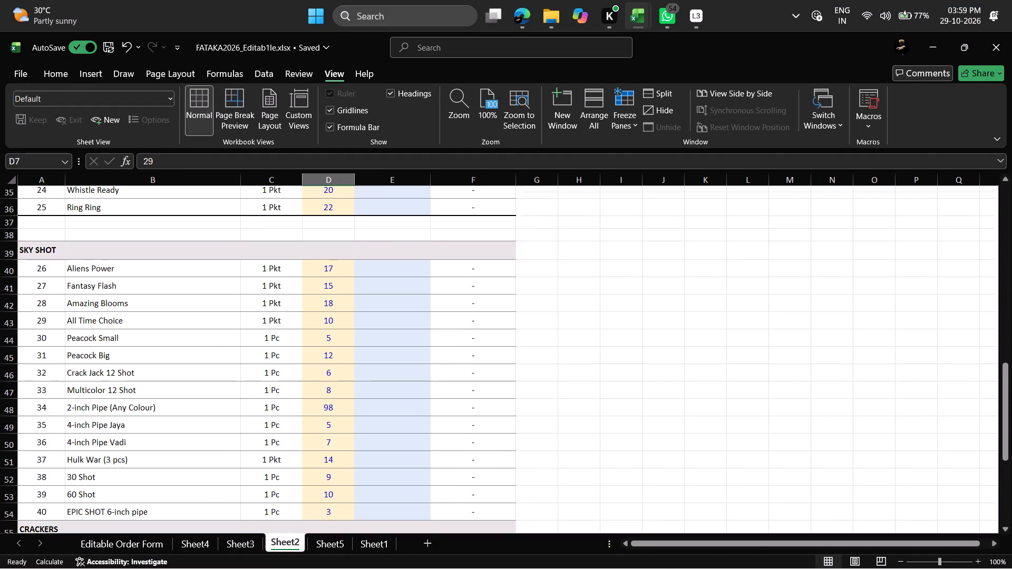
scroll(314, 491, "down", 4)
scroll(314, 491, "up", 2)
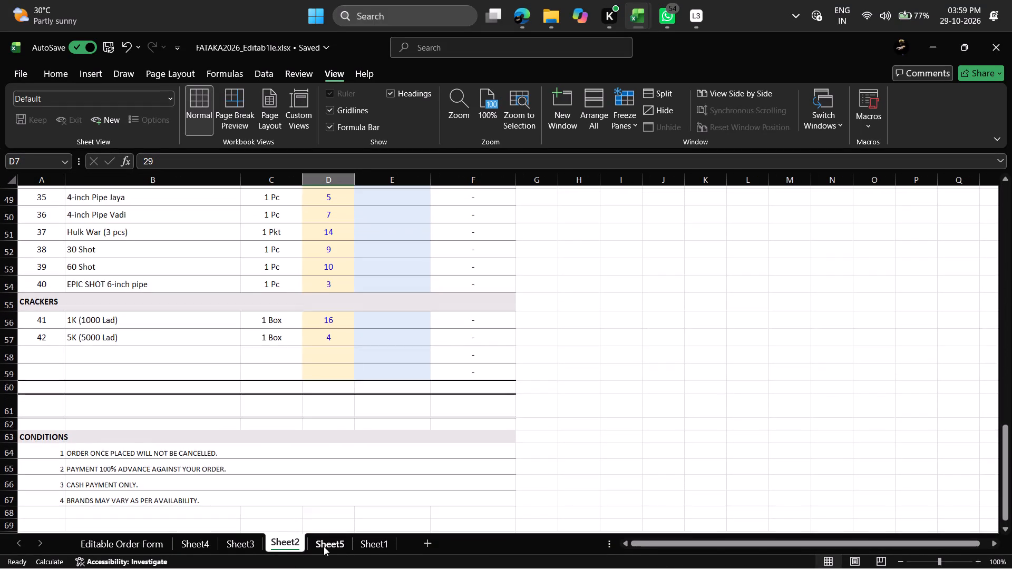
left_click(324, 546)
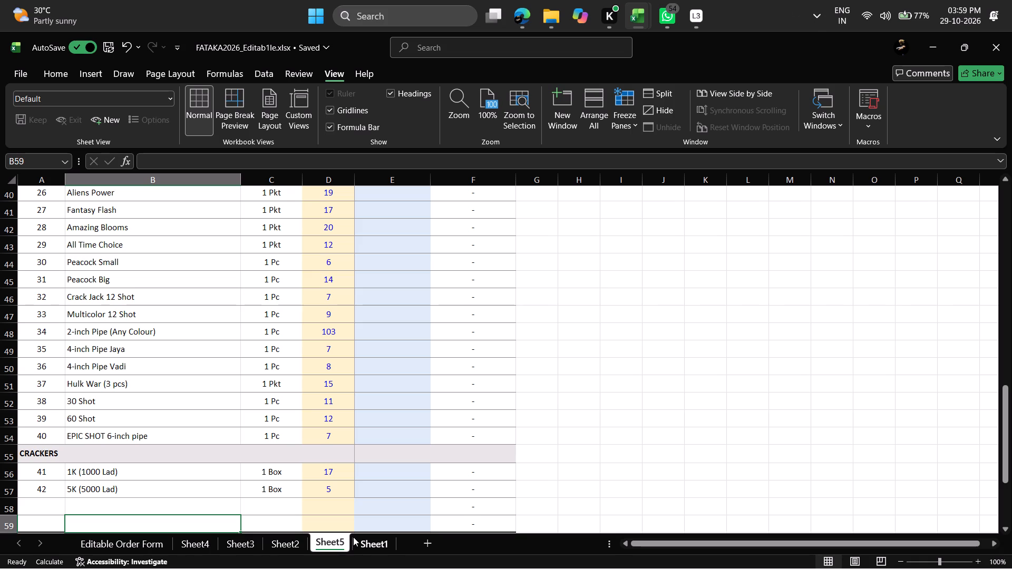
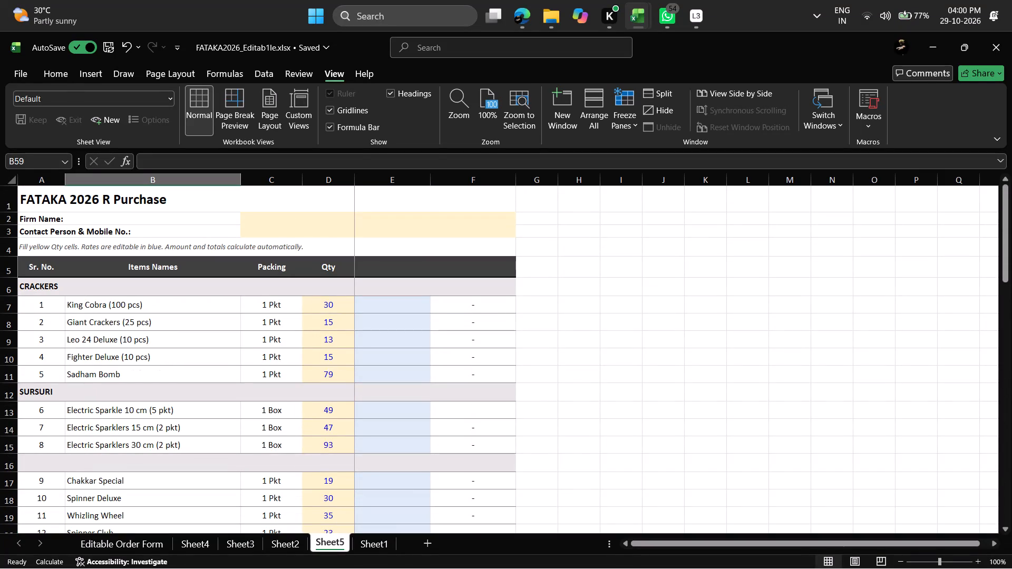
Review Sheet5's R Purchase quantities from Giant Crackers in D8 down to the closing CRACKERS section, returning to the top of the list.
left_click(345, 313)
left_click(342, 316)
scroll(335, 331, "down", 9)
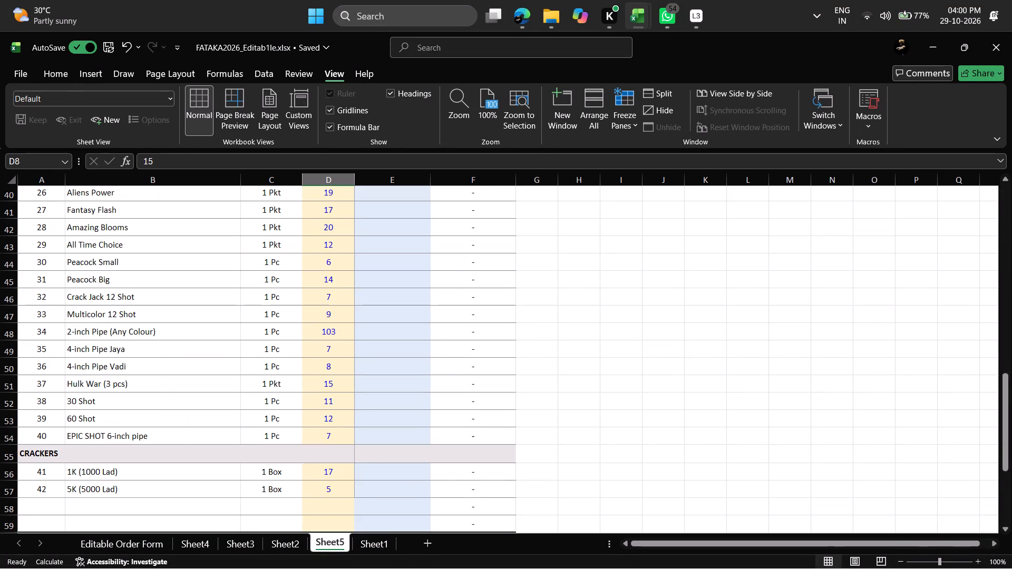
scroll(312, 443, "down", 3)
scroll(274, 353, "up", 4)
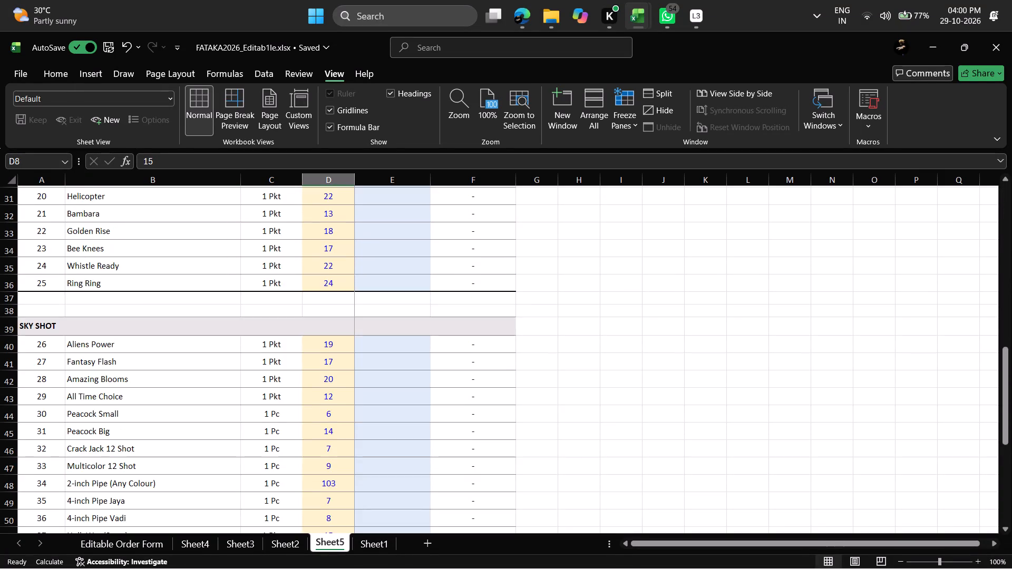
scroll(274, 353, "up", 15)
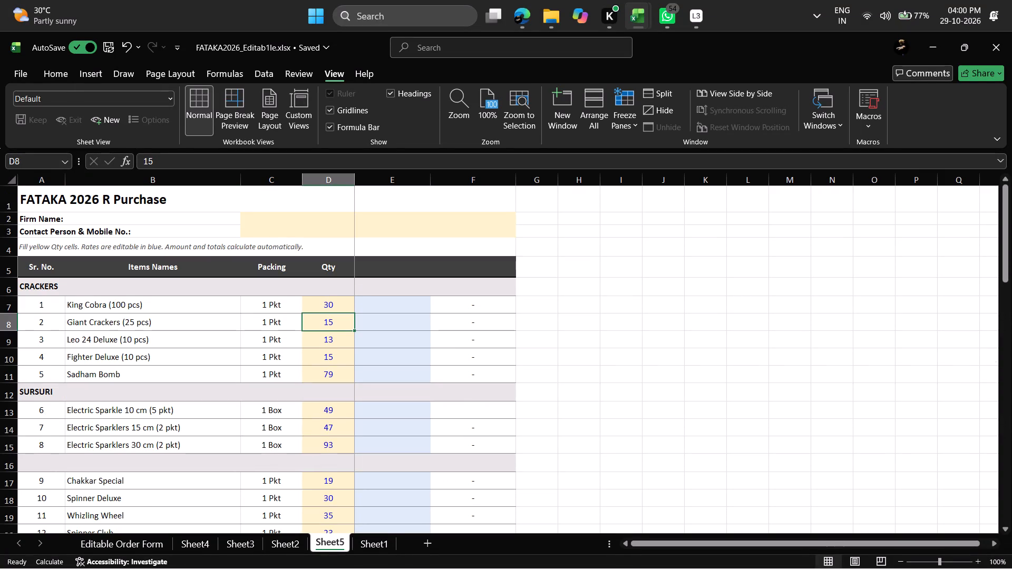
Check Sheet5's King Cobra and Leo 24 Deluxe quantities in D7 and D9, and look over the ROCKET and FANCY ITEMS sections.
left_click(317, 306)
left_click(324, 332)
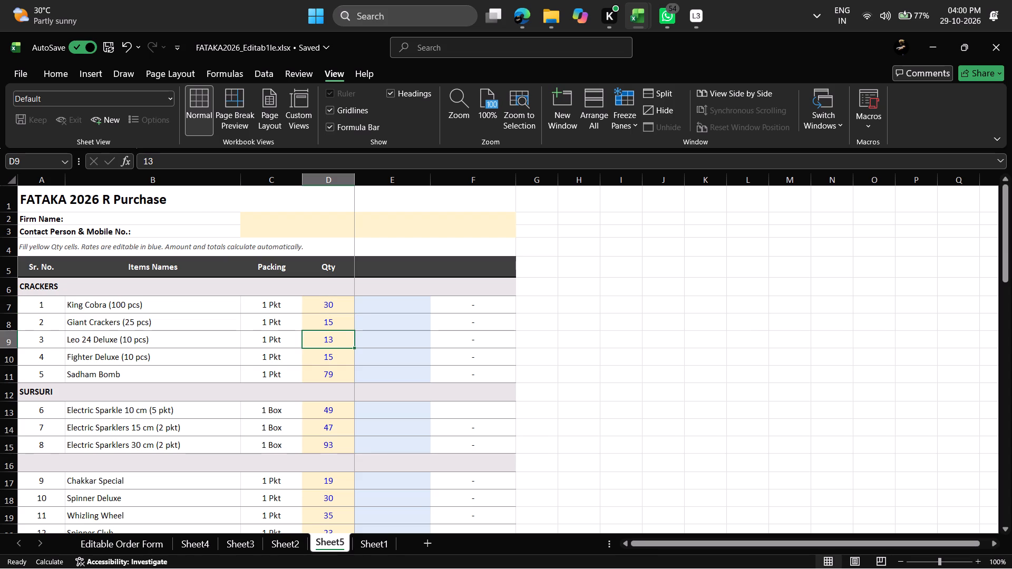
left_click(341, 302)
left_click(328, 331)
scroll(337, 386, "down", 5)
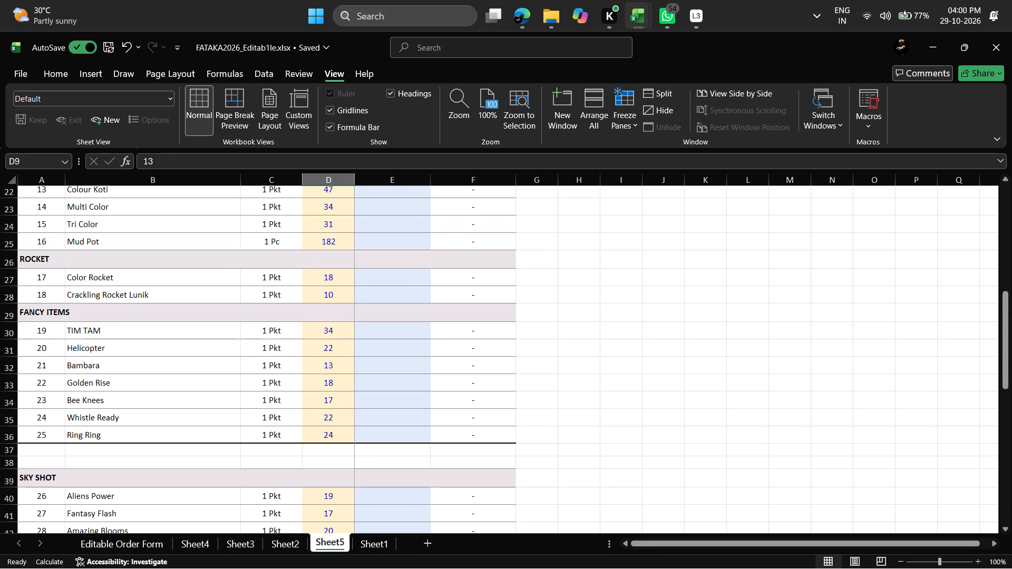
left_click(706, 53)
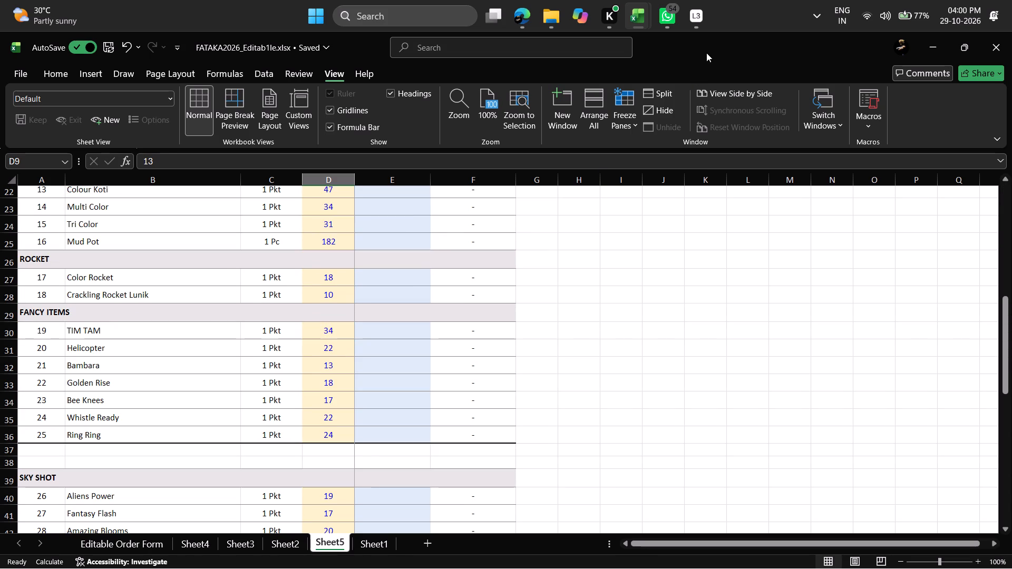
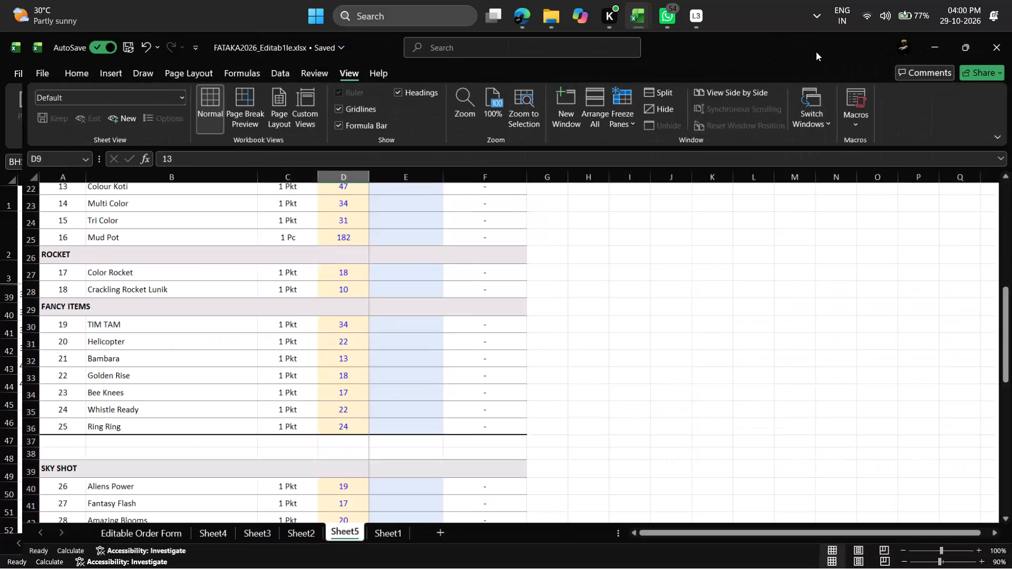
Compare the opening quantities of Sheet5's R Purchase list and Sheet2's Rahuri Purchase list, ending on Sheet1's priced item list.
scroll(434, 303, "up", 11)
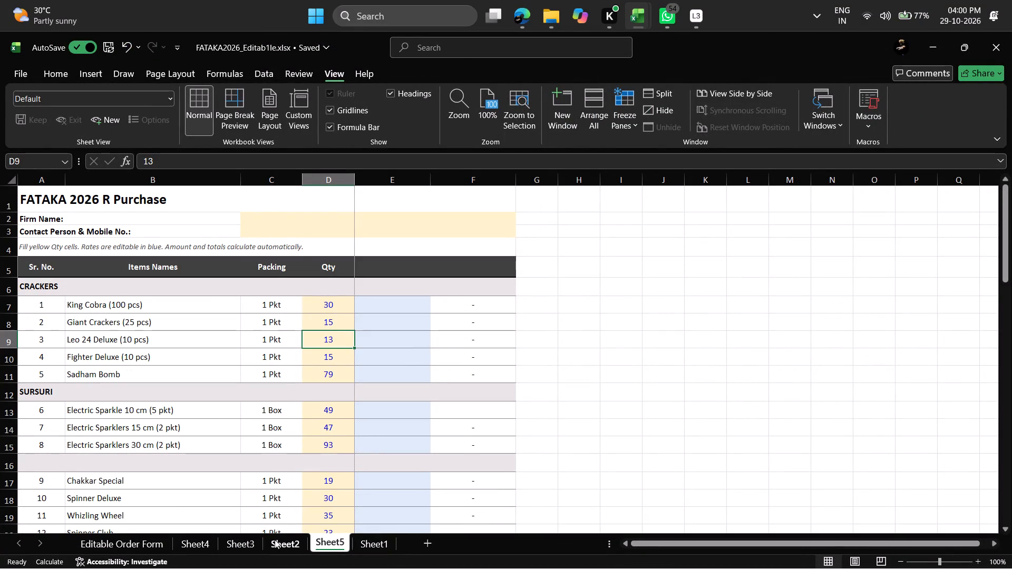
left_click(275, 544)
scroll(338, 426, "up", 18)
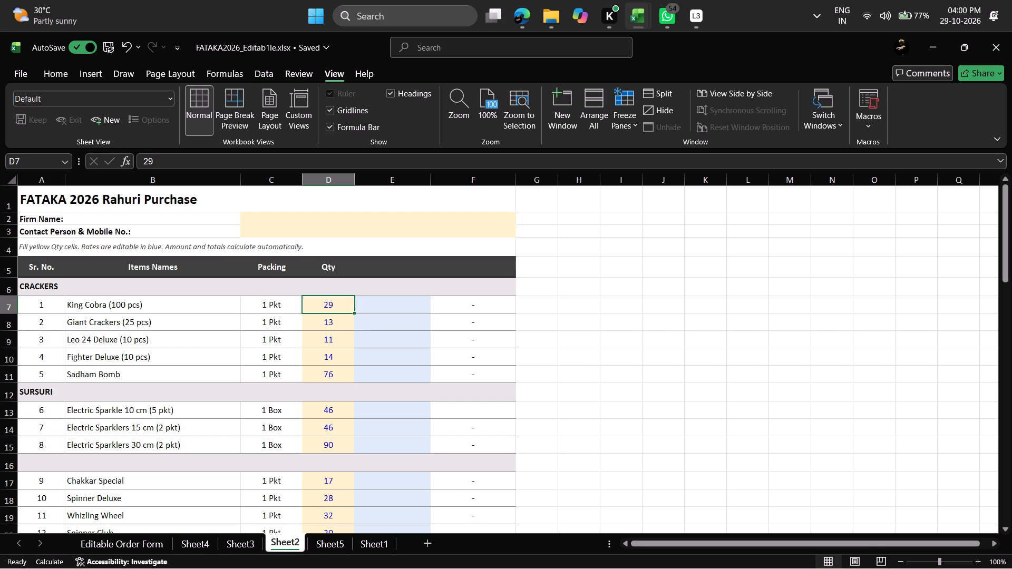
left_click(322, 551)
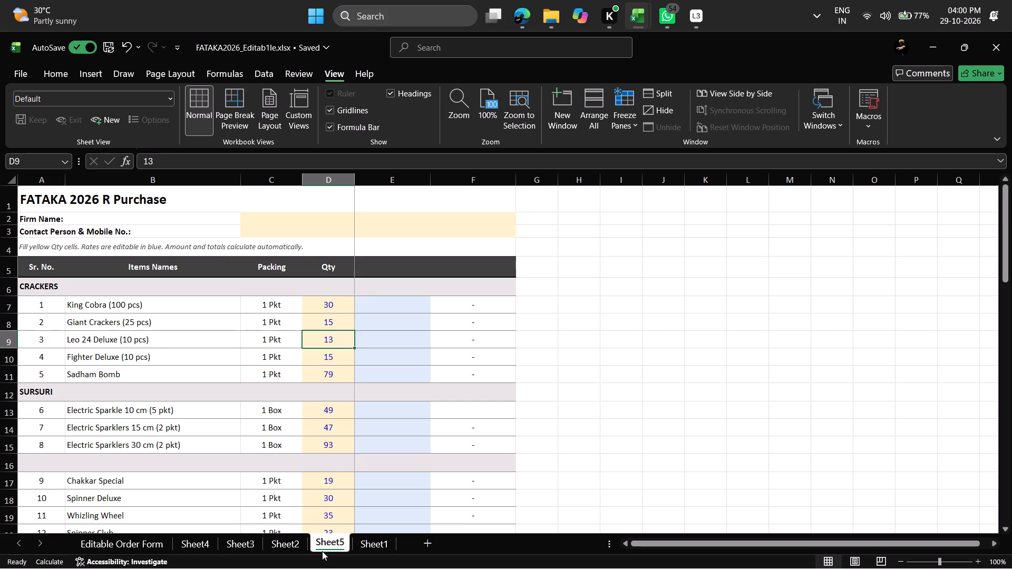
left_click(366, 548)
scroll(410, 414, "up", 5)
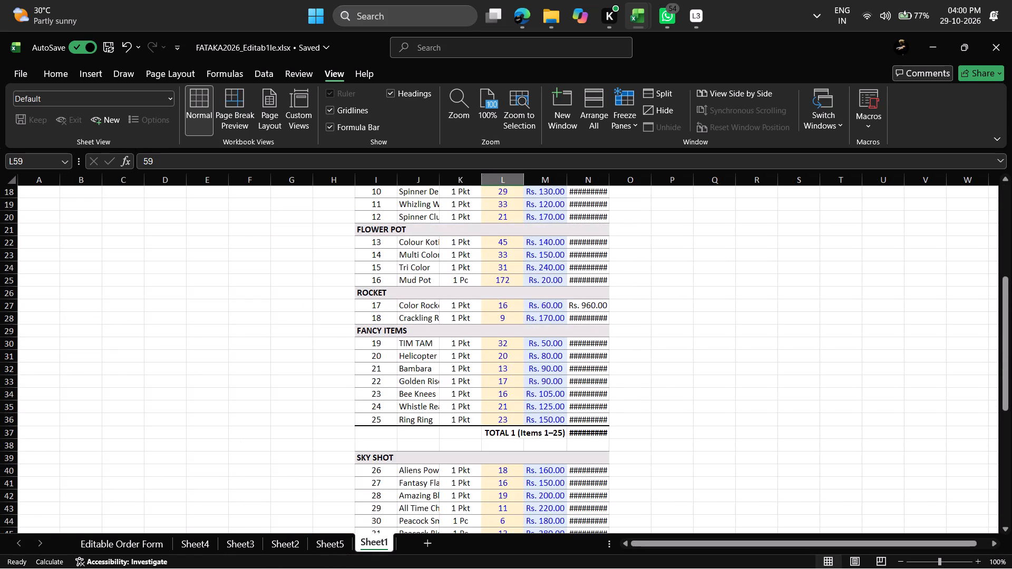
Compare the item quantities on Sheet5's R Purchase list with those on Sheet4's Sales list.
left_click(326, 544)
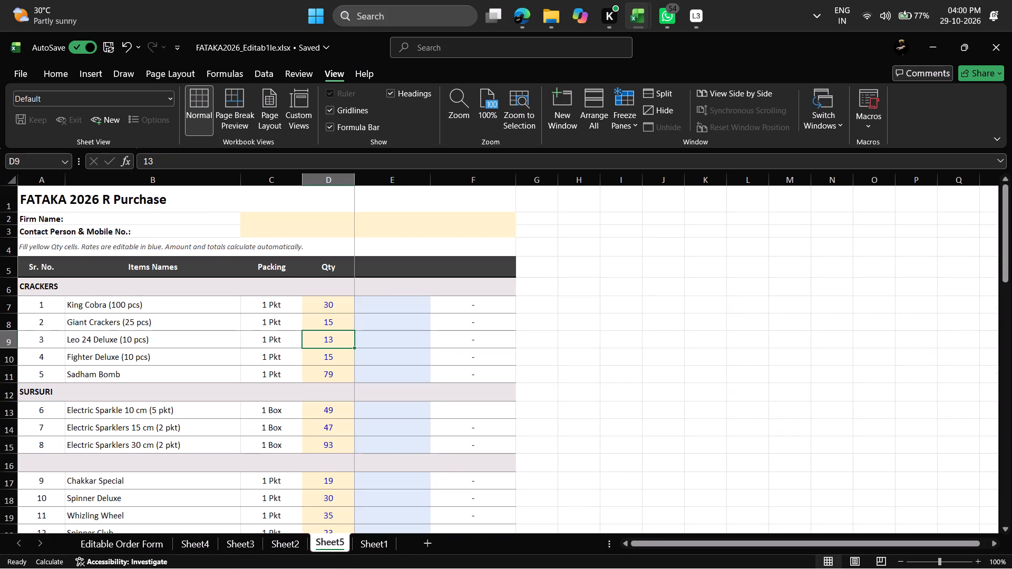
left_click(324, 305)
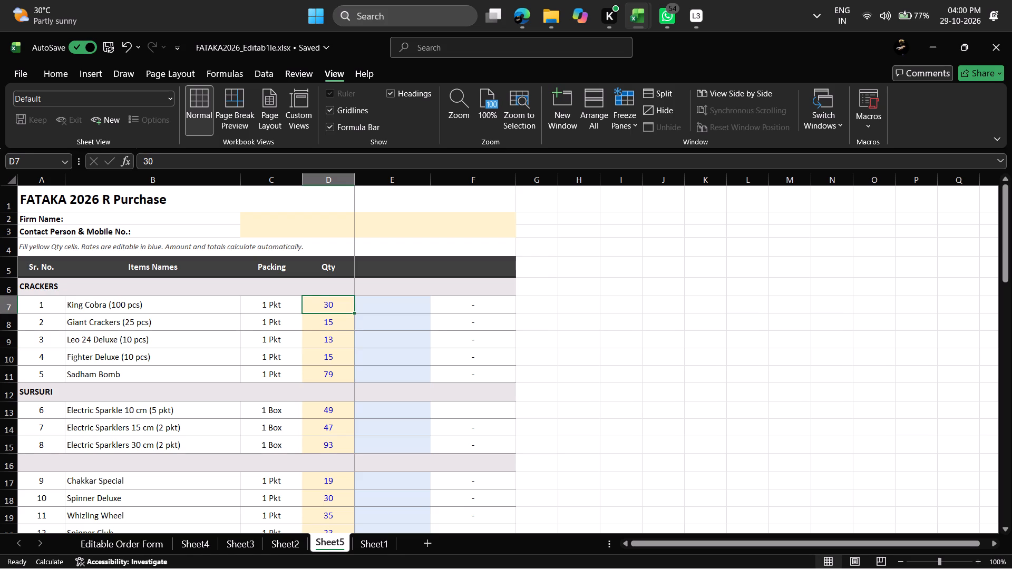
left_click(196, 537)
scroll(284, 477, "up", 11)
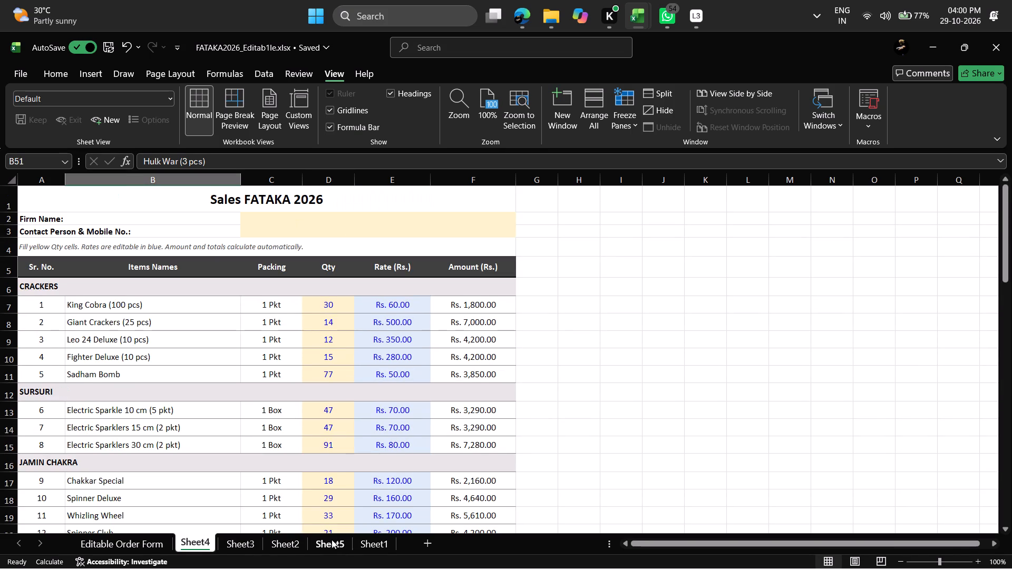
left_click(328, 545)
scroll(229, 435, "down", 6)
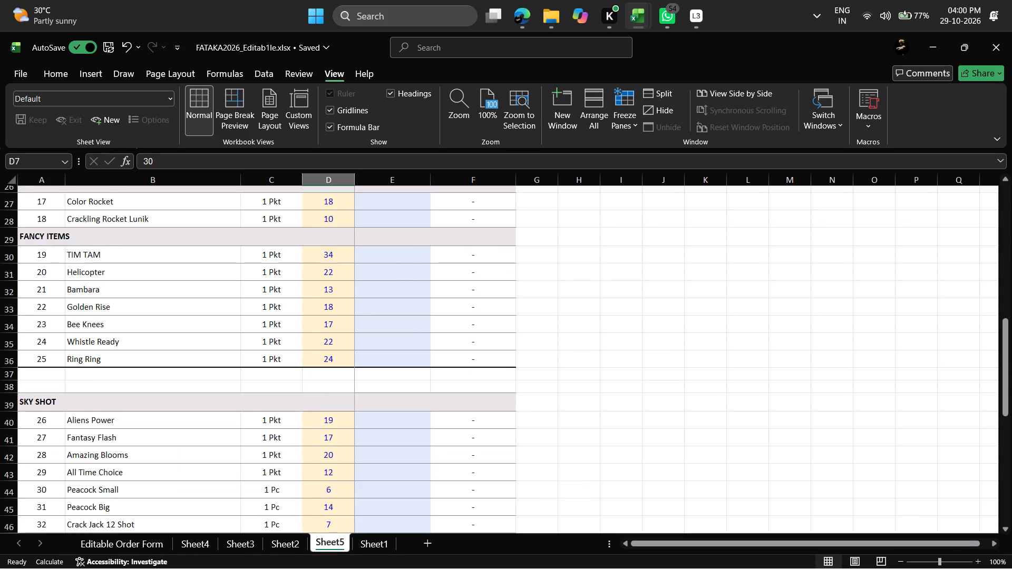
scroll(229, 435, "down", 4)
scroll(229, 435, "up", 12)
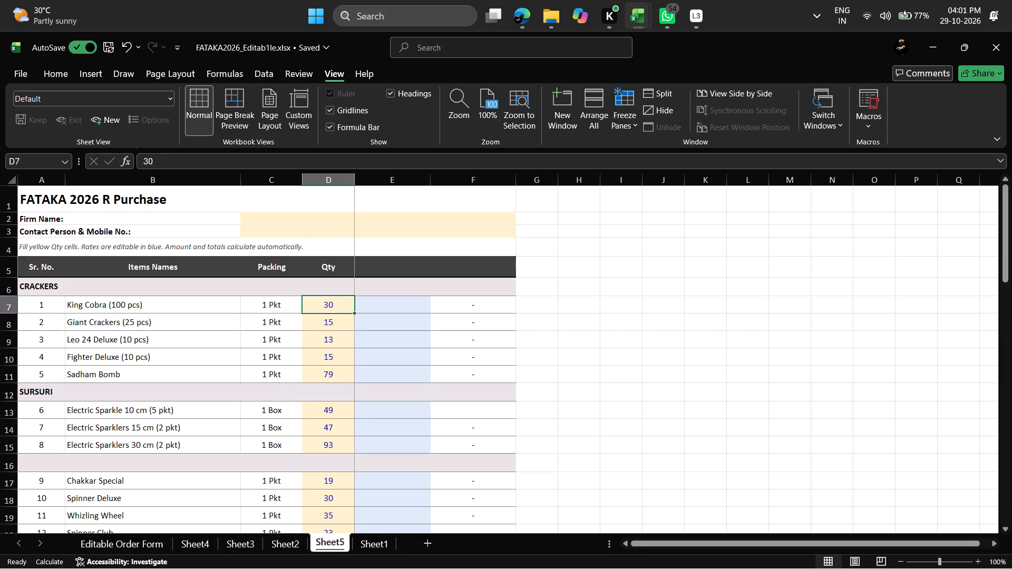
left_click(325, 312)
Examine the title and the first CRACKERS quantities of the Rahuri Purchase list on Sheet2.
left_click(283, 542)
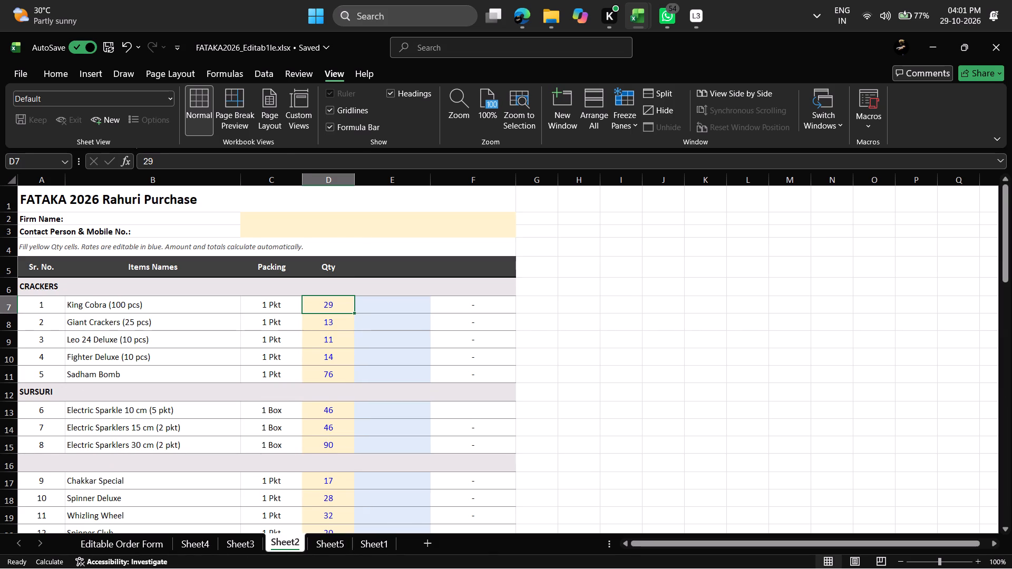
left_click(80, 193)
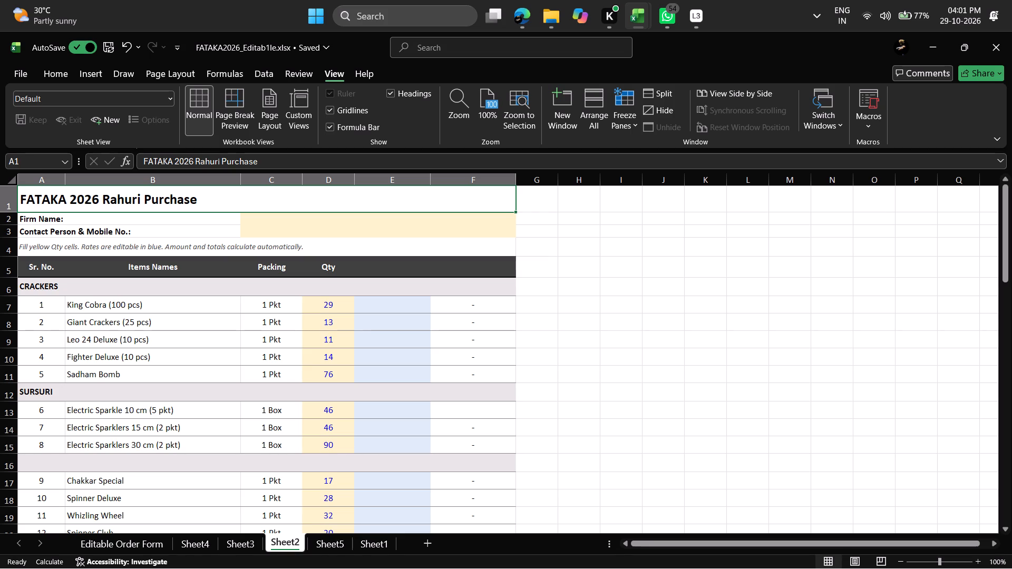
scroll(288, 394, "down", 3)
scroll(288, 394, "up", 2)
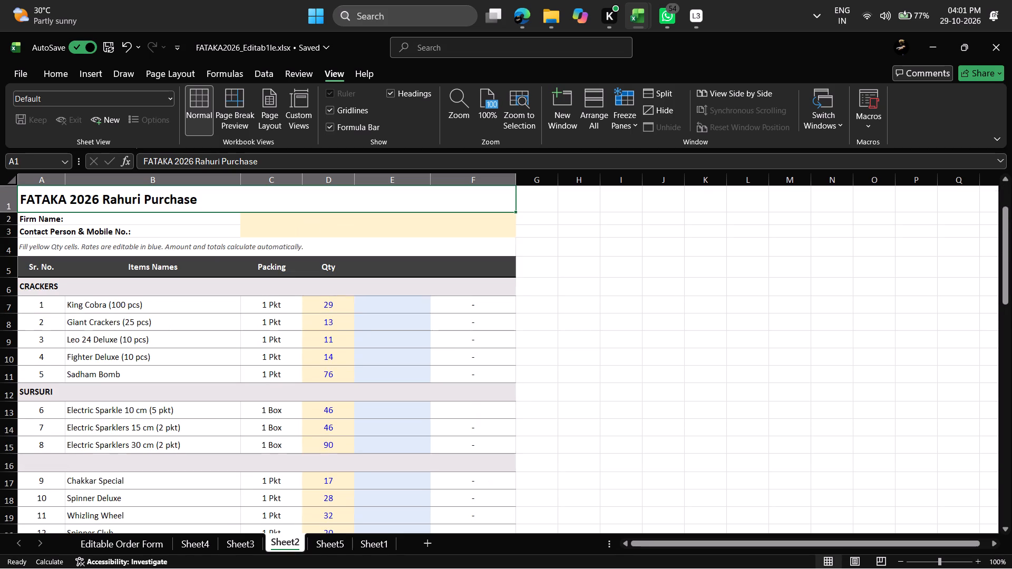
scroll(288, 394, "up", 2)
scroll(348, 329, "up", 5)
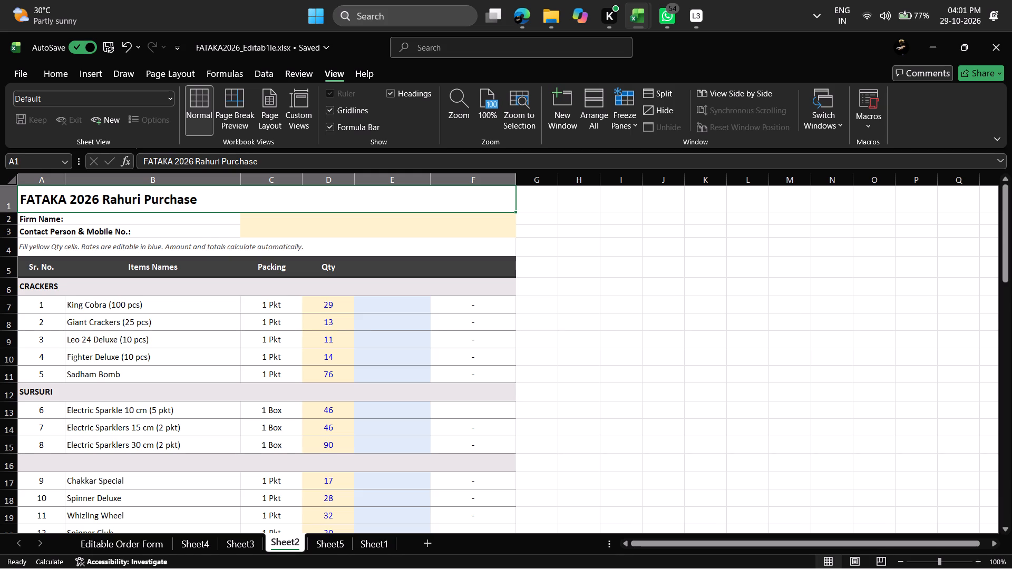
left_click(333, 308)
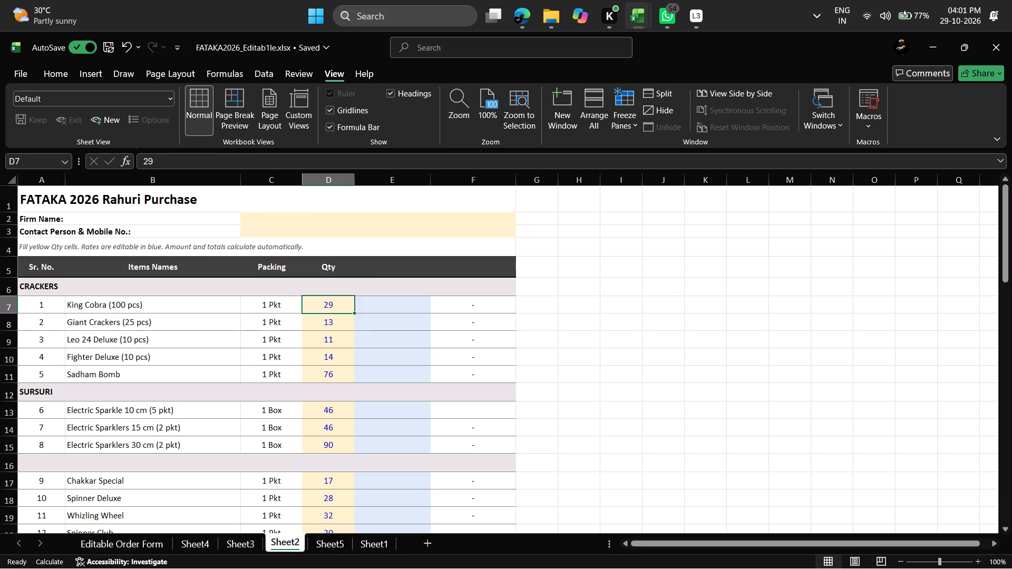
left_click(339, 310)
left_click(362, 306)
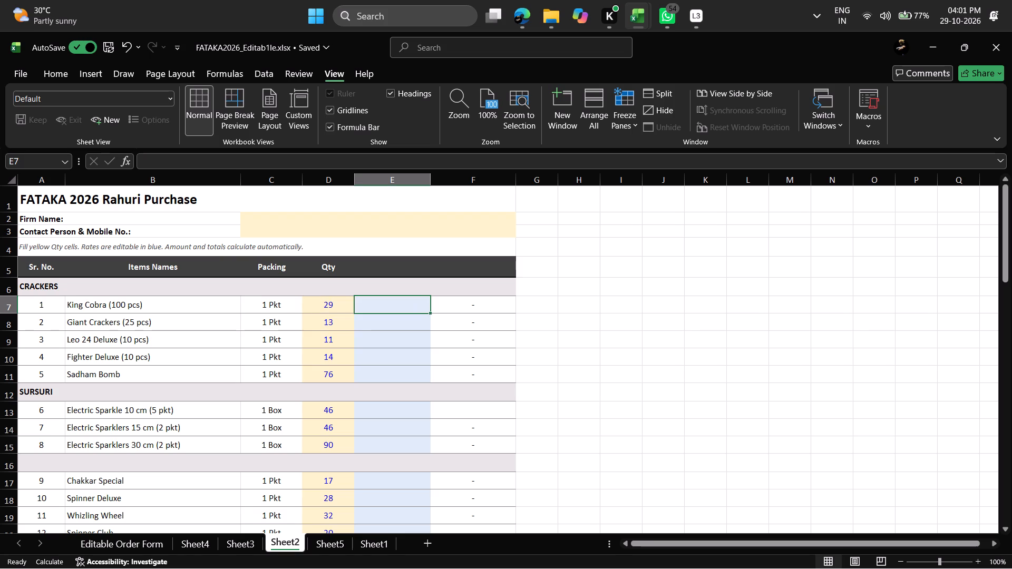
In Sheet2's CRACKERS section, set the quantities to 14 for Giant Crackers, 12 for Leo 24 Deluxe and 78 for Sadham Bomb.
left_click(325, 326)
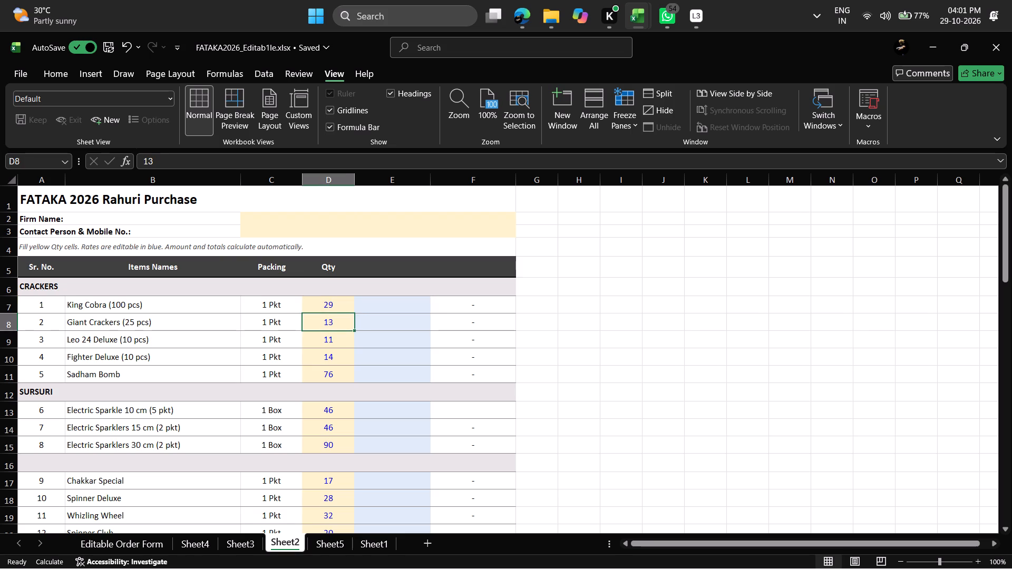
type("14")
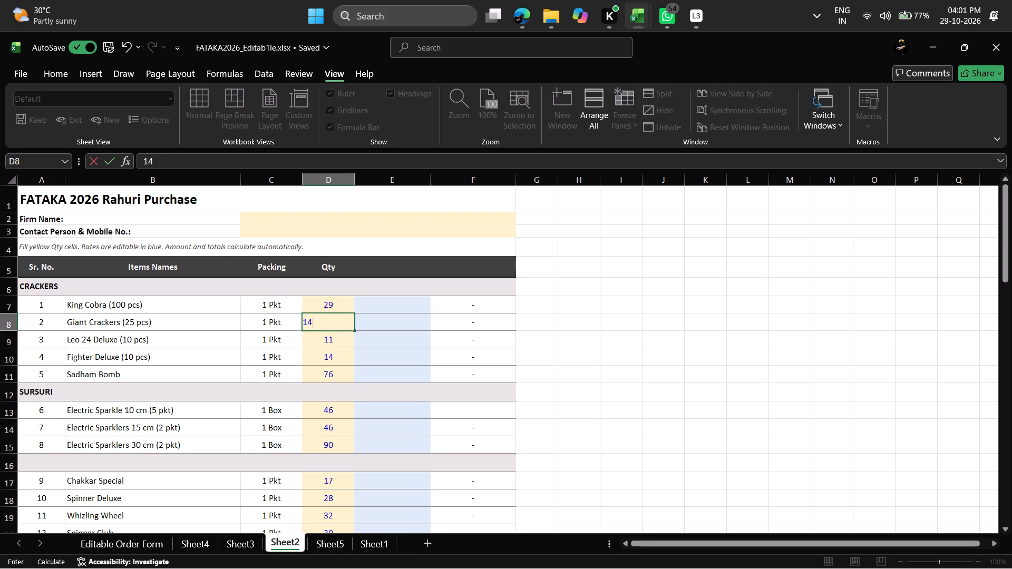
key("Down")
type("12")
key("Down")
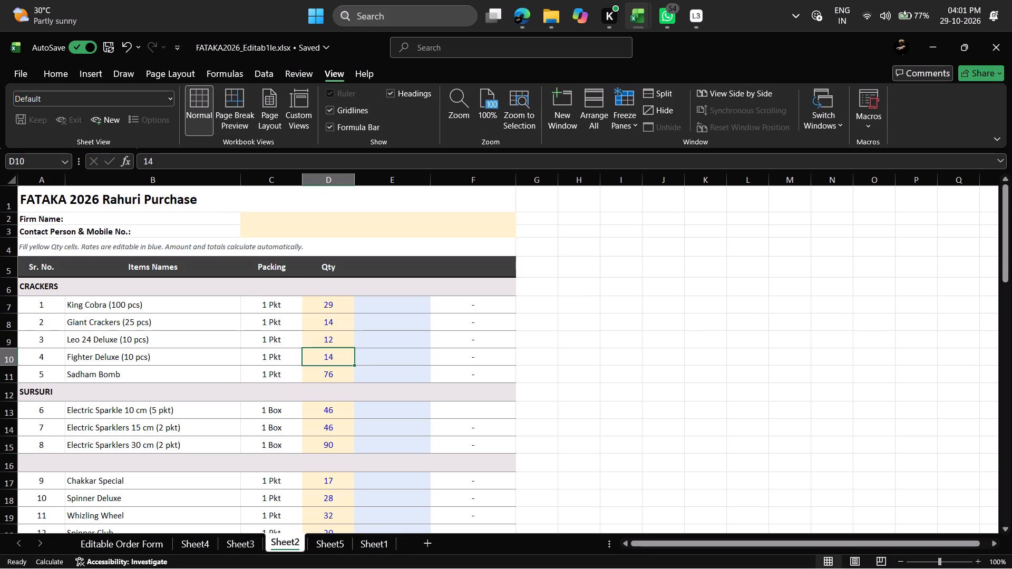
key("Down")
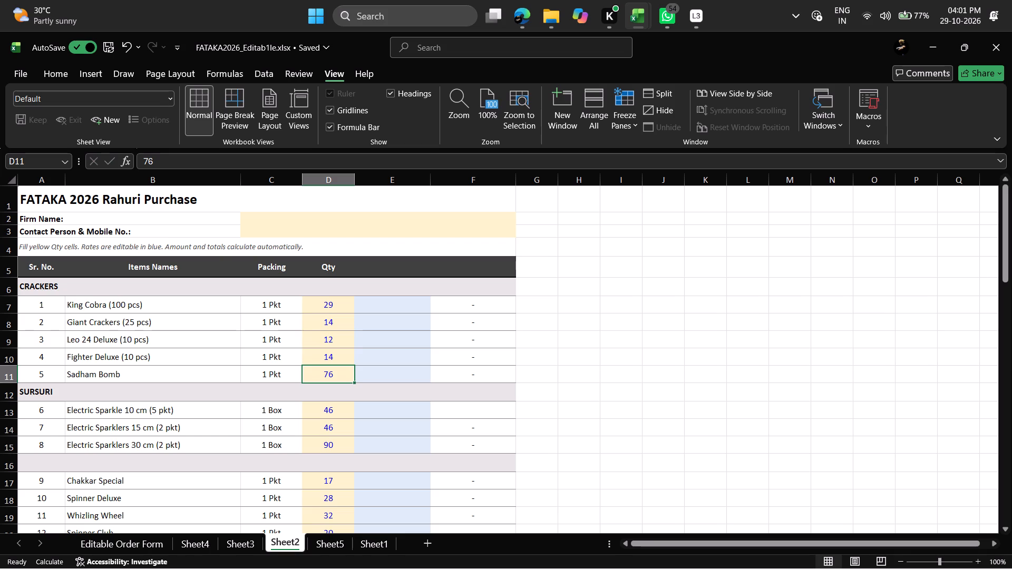
type("78")
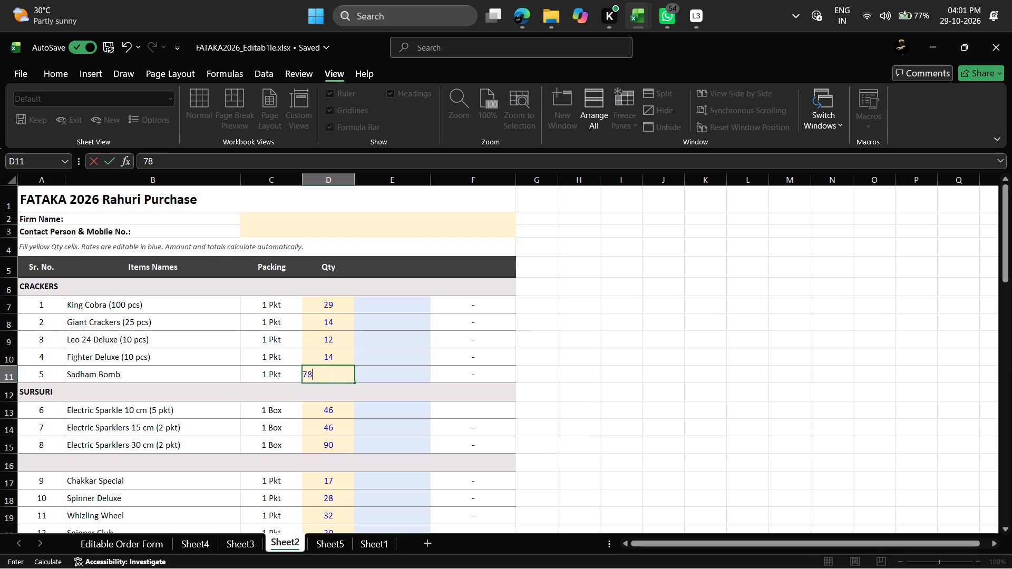
key("Down")
In the SURSURI section, set the quantities to 48 for Electric Sparkle 10 cm and 92 for Electric Sparklers 30 cm.
key("Down")
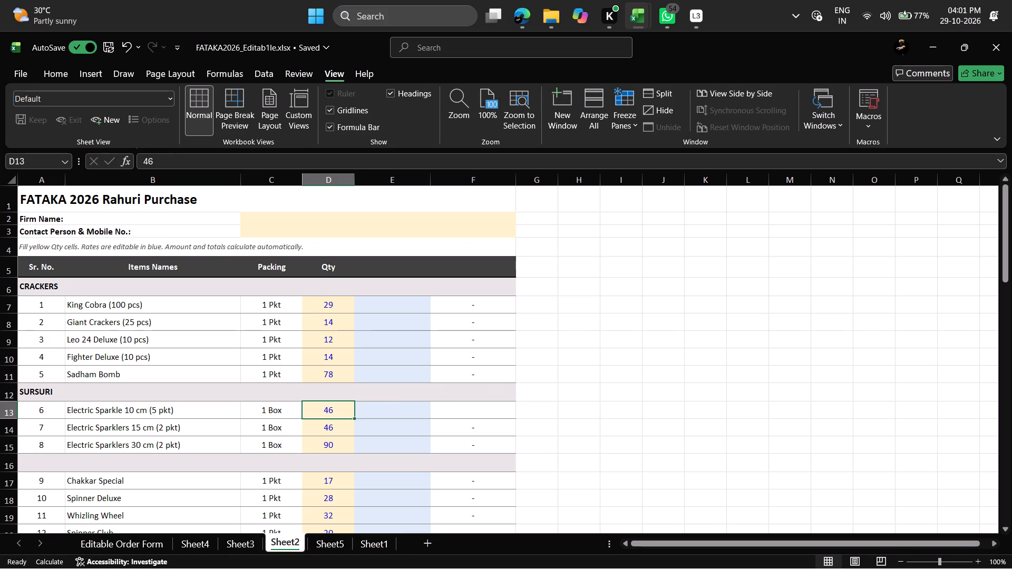
type("48")
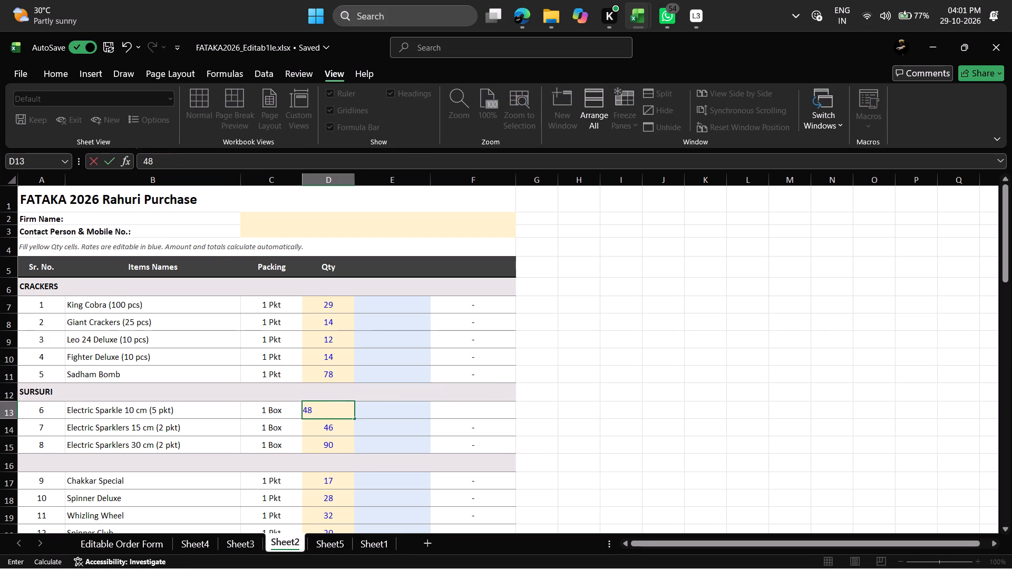
key("Down")
key("Down")
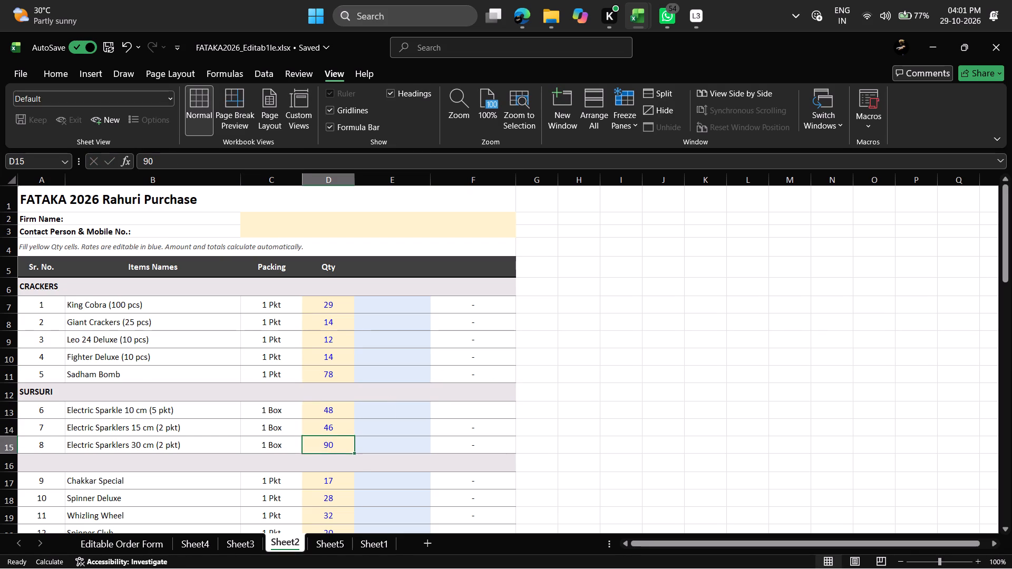
type("92")
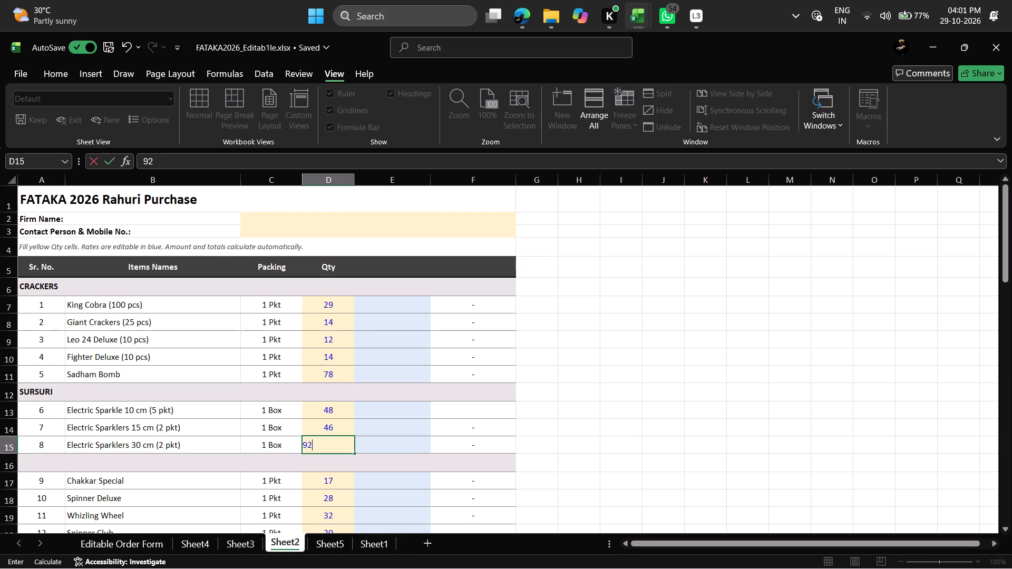
key("Down")
Set the quantities of items 9 to 12: Chakkar Special 18, Spinner Deluxe 29, Whizling Wheel 34 and Spinner Club 22.
key("Down")
type("18")
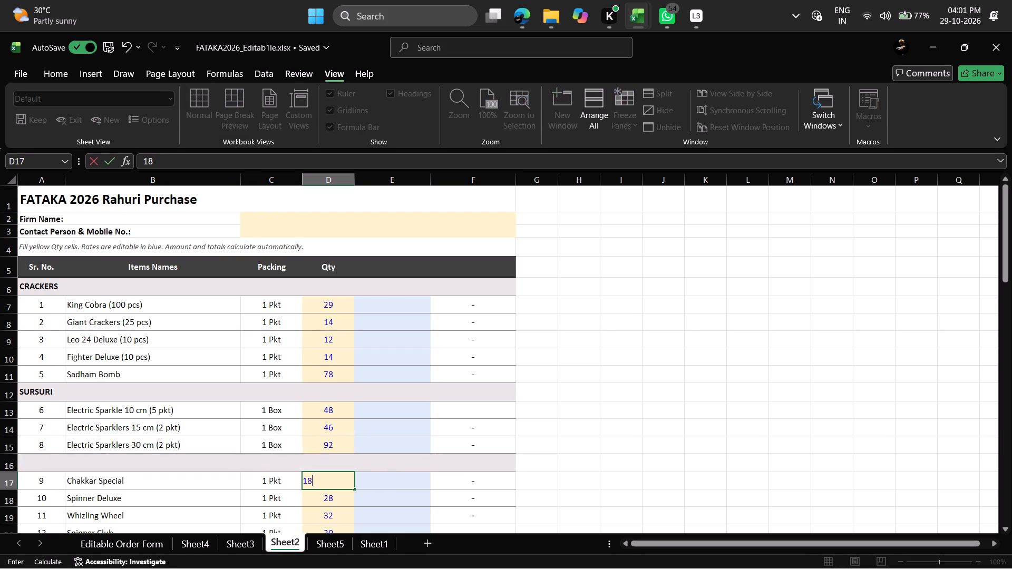
key("Down")
type("29")
key("Down")
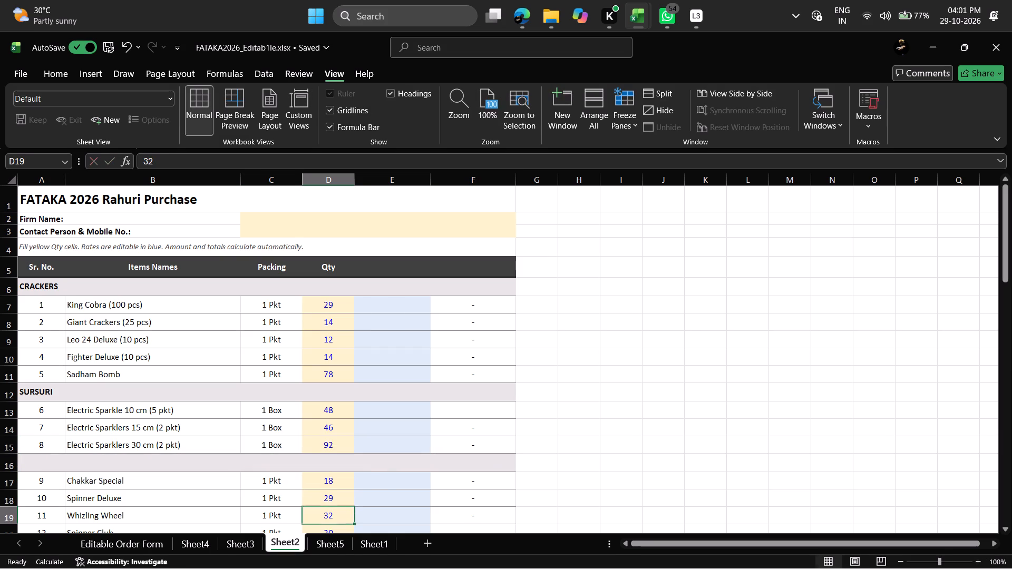
type("34")
key("Down")
key("Down")
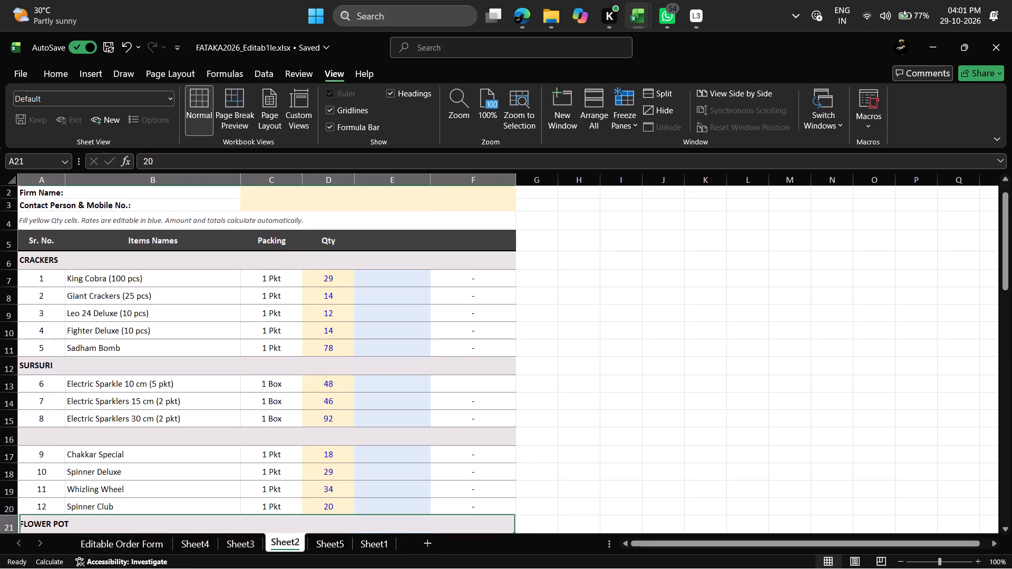
key("Up")
type("22")
key("Down")
In the FLOWER POT section, set the quantities to 46 for Colour Koti, 33 for Multi Color and 181 for Mud Pot.
key("Down")
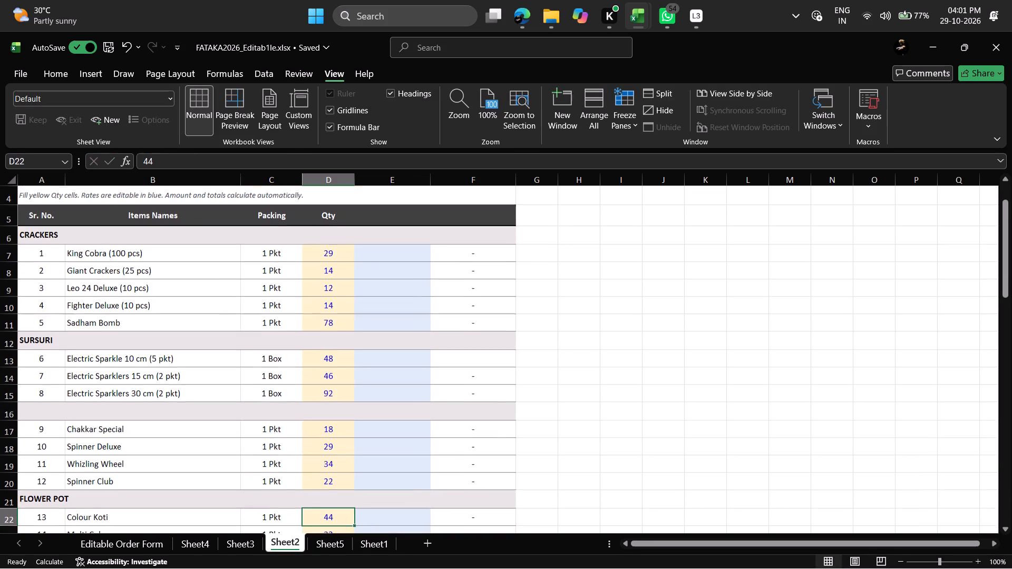
type("46")
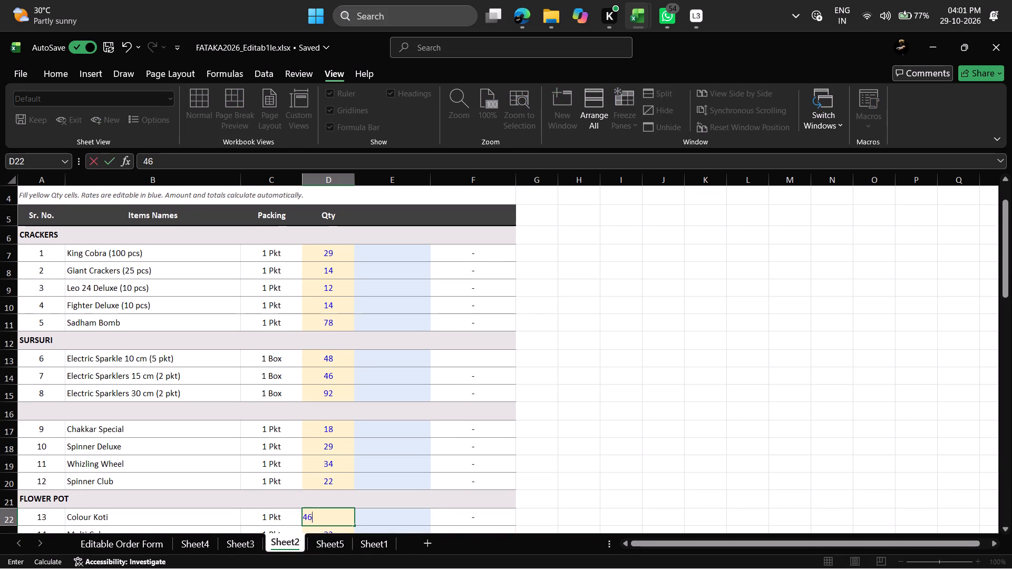
key("Down")
key("Down")
key("Up")
type("33")
key("Down")
key("Down")
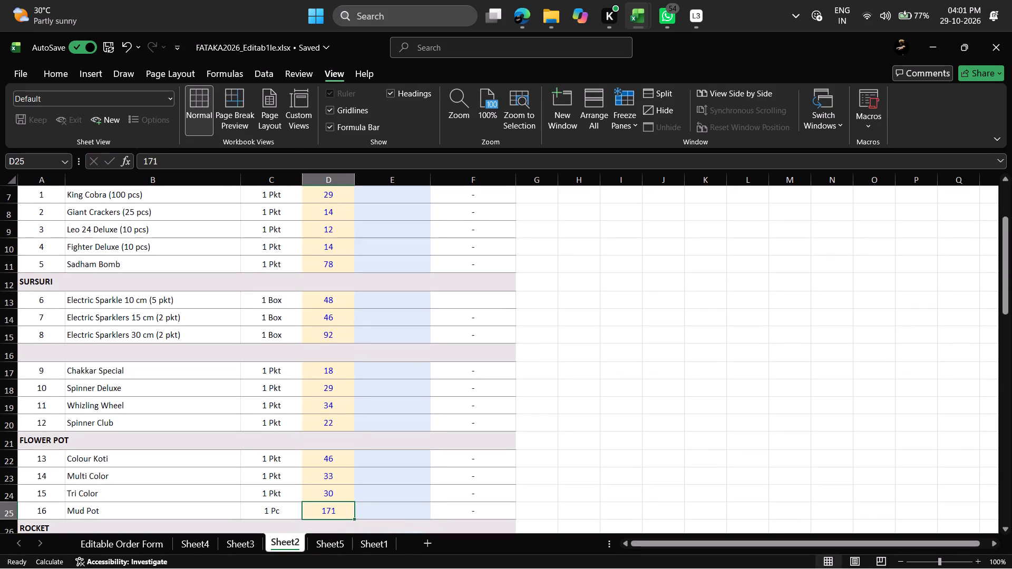
type("181")
key("Down")
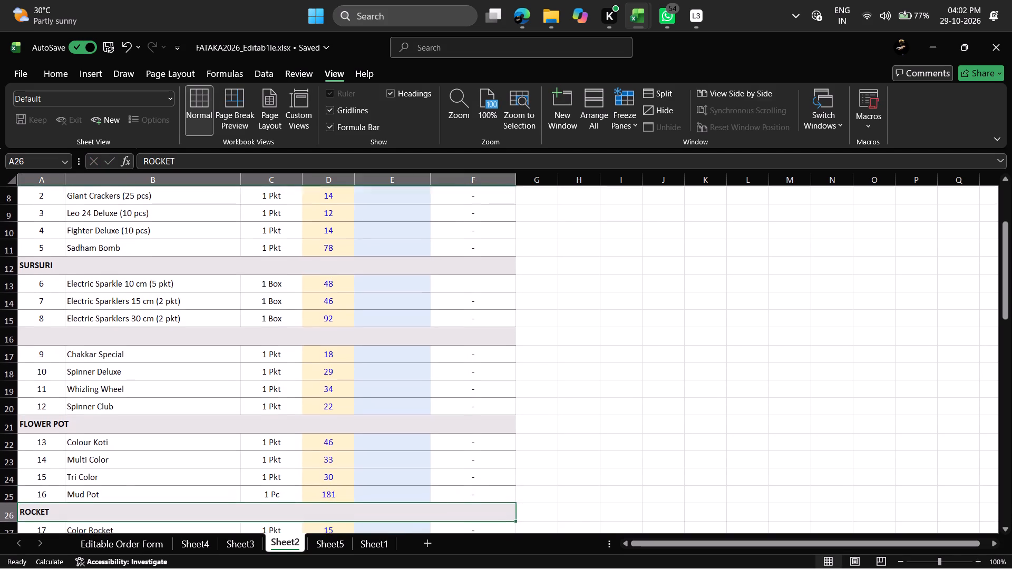
In the ROCKET section, set the quantities to 17 for Color Rocket and 9 for Crackling Rocket Lunik.
key("Down")
type("17")
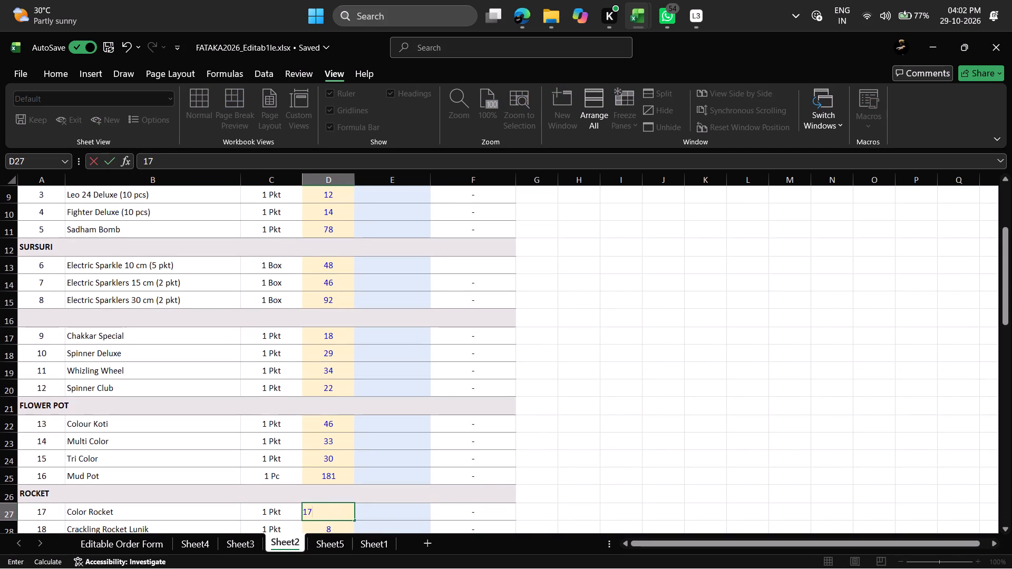
key("Down")
key("9")
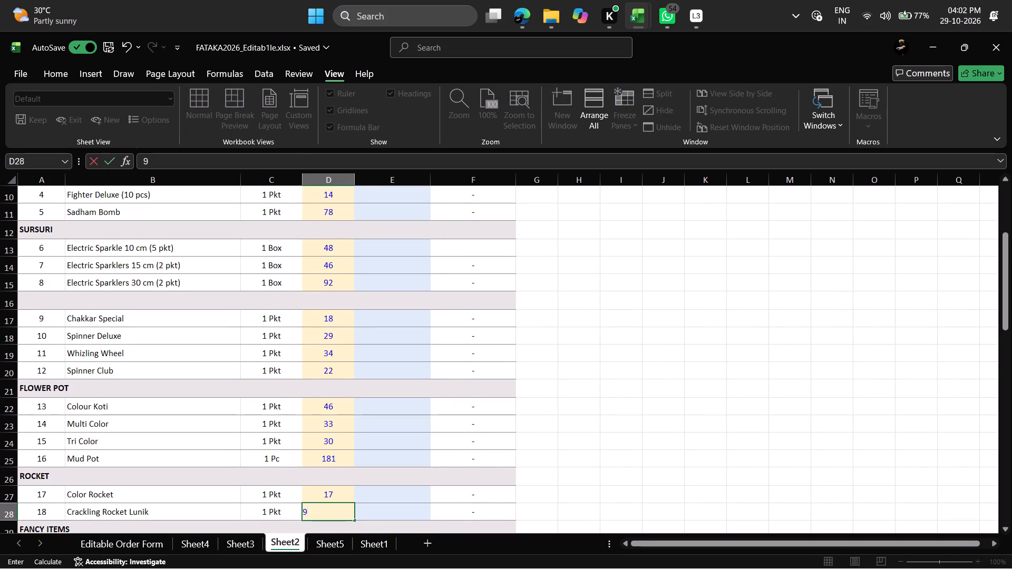
key("Down")
Clear the FANCY ITEMS section heading in row 29.
type("33")
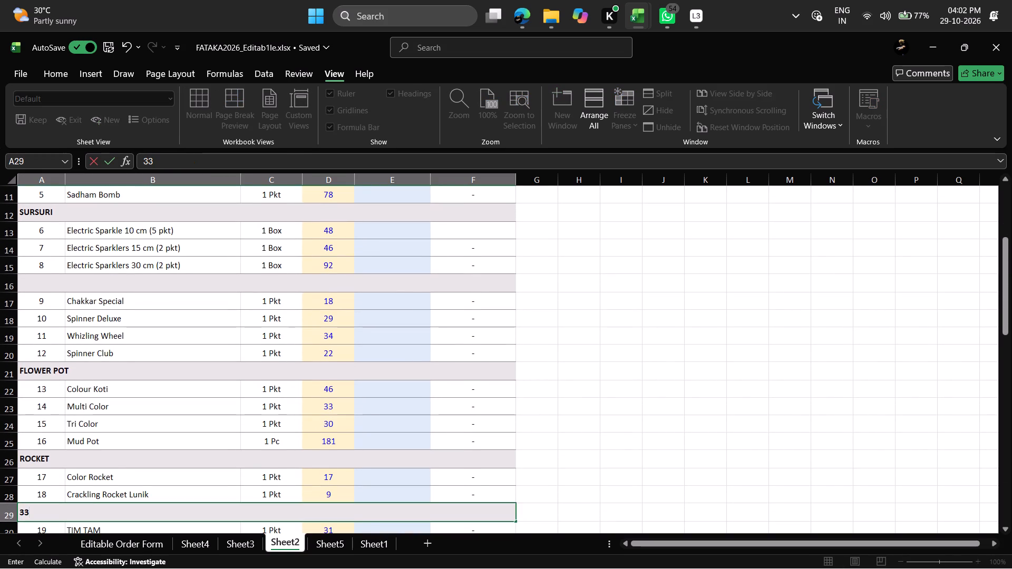
key("BackSpace")
key("BackSpace")
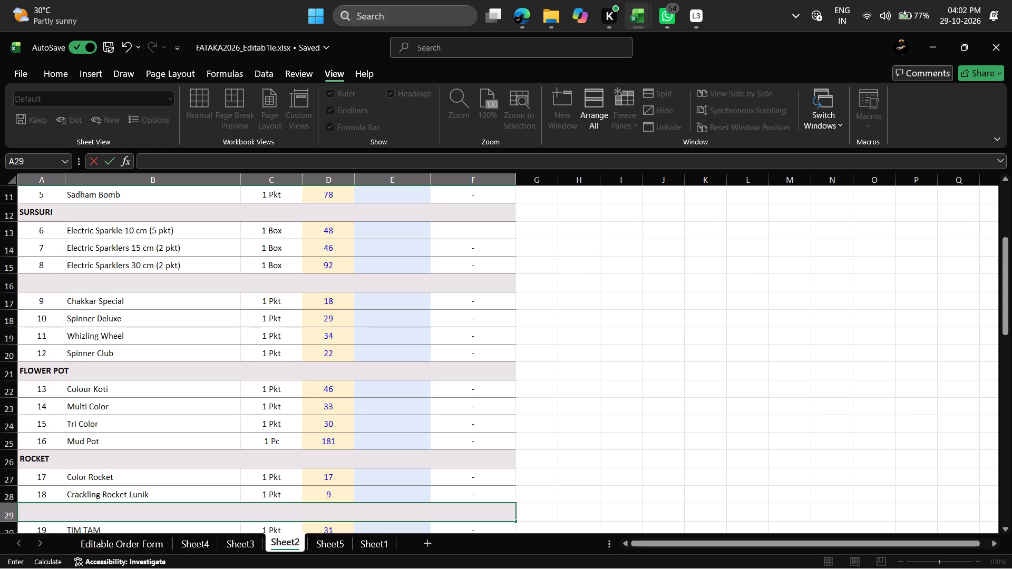
left_click(332, 494)
In the section under row 29, set the quantities to 33 for TIM TAM, 21 for Helicopter and 17 for Golden Rise.
scroll(336, 499, "down", 1)
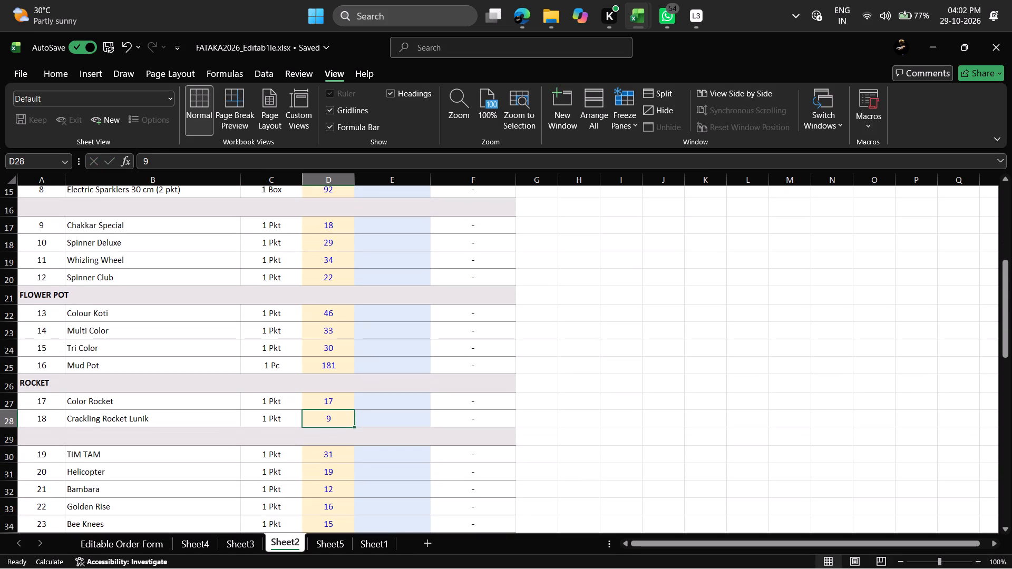
left_click(324, 458)
type("33")
key("Down")
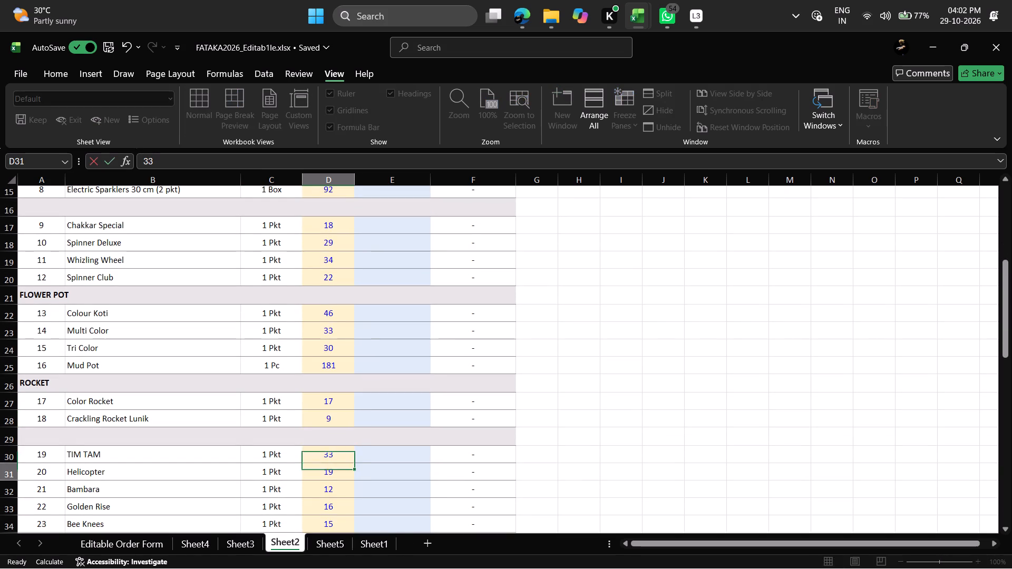
type("21")
key("Down")
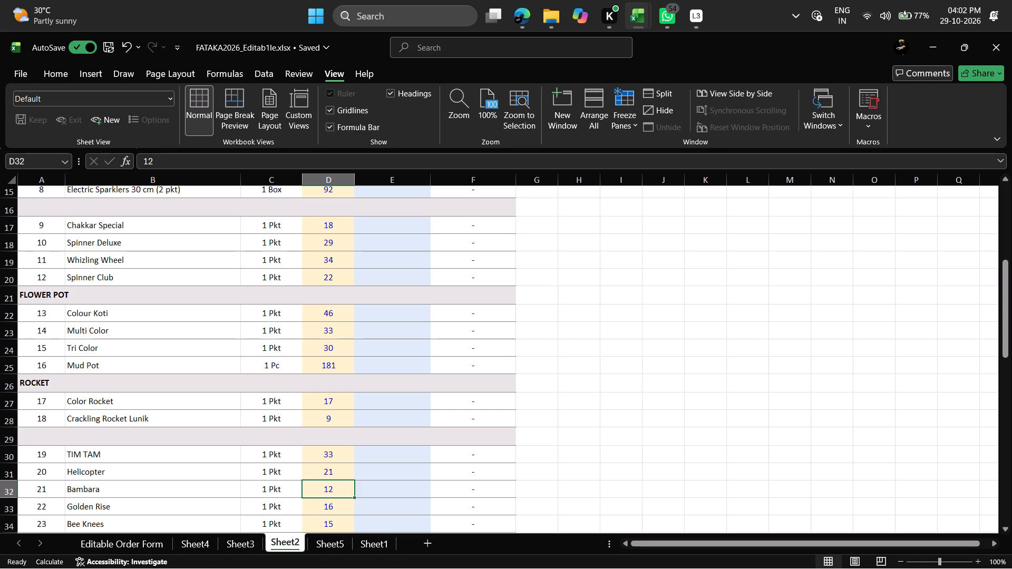
key("Down")
type("17")
key("Down")
Set the quantities to 16 for Bee Knees, 21 for Whistle Ready and 23 for Ring Ring.
type("16")
key("Down")
type("21")
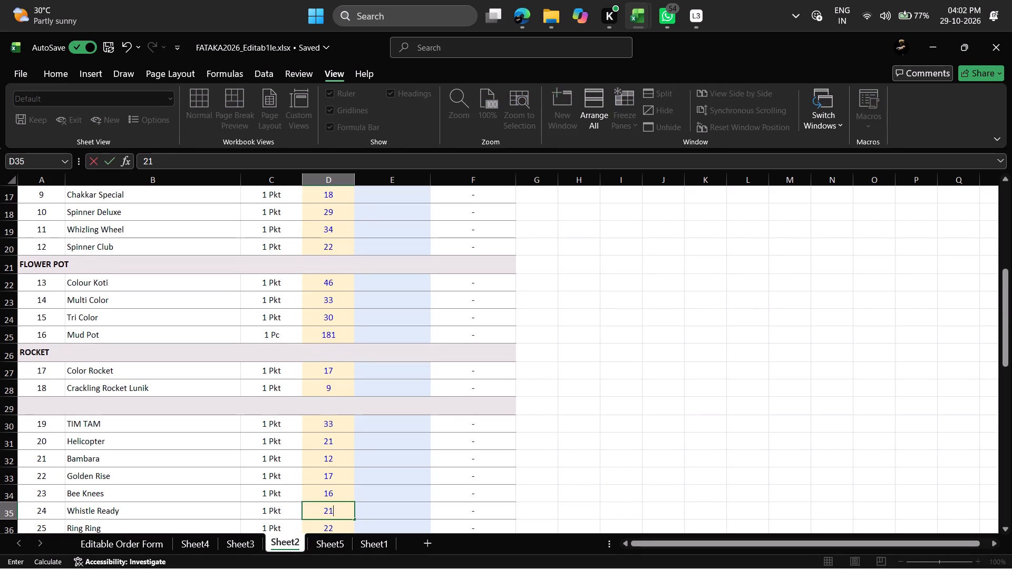
key("Down")
type("23")
key("Down")
In the SKY SHOT section, set the quantities to 18 for Aliens Power, 16 for Fantasy Flash, 19 for Amazing Blooms and 11 for All Time Choice.
key("Down")
key("Down")
key("Down")
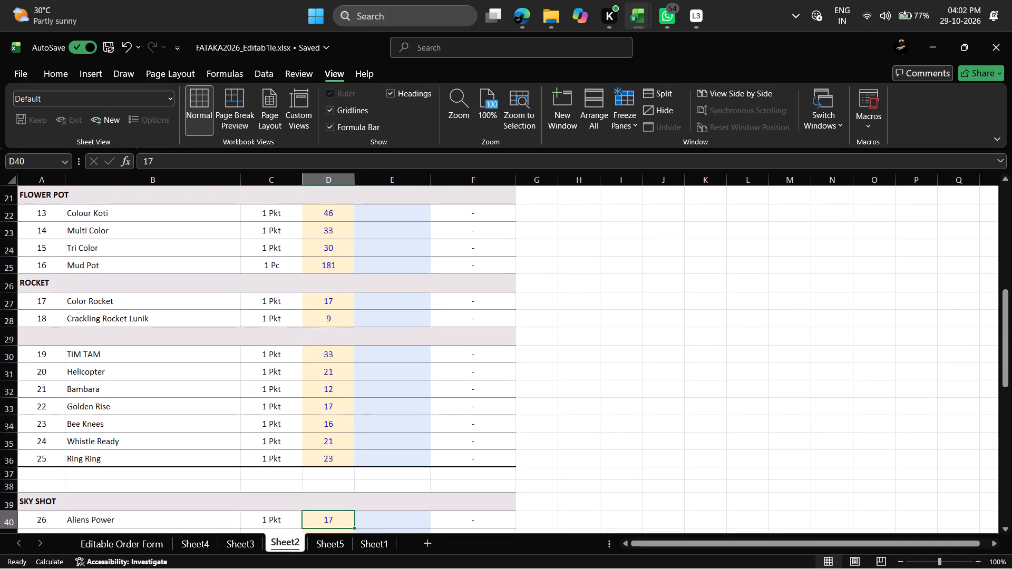
type("18")
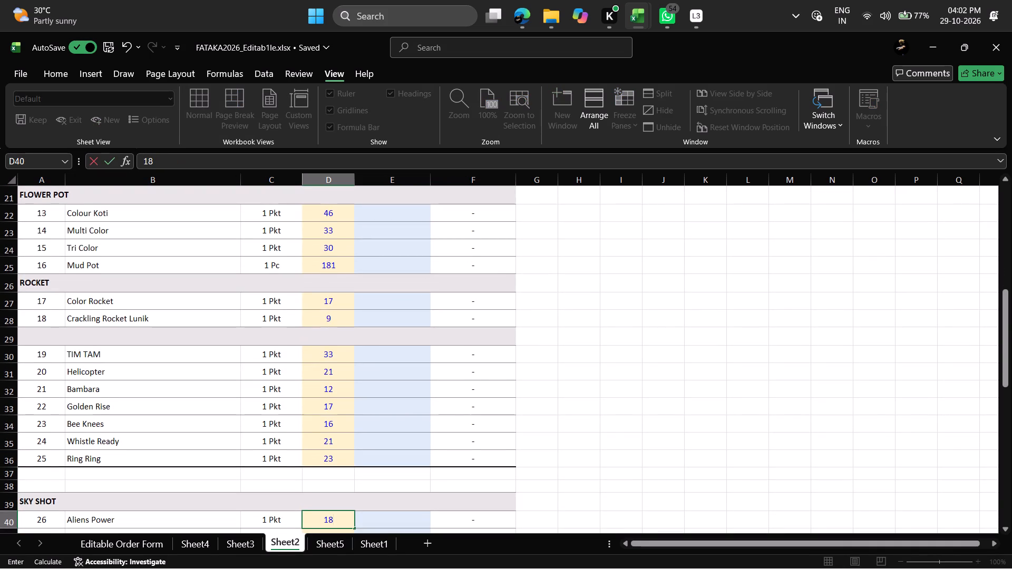
key("Down")
type("16")
key("Down")
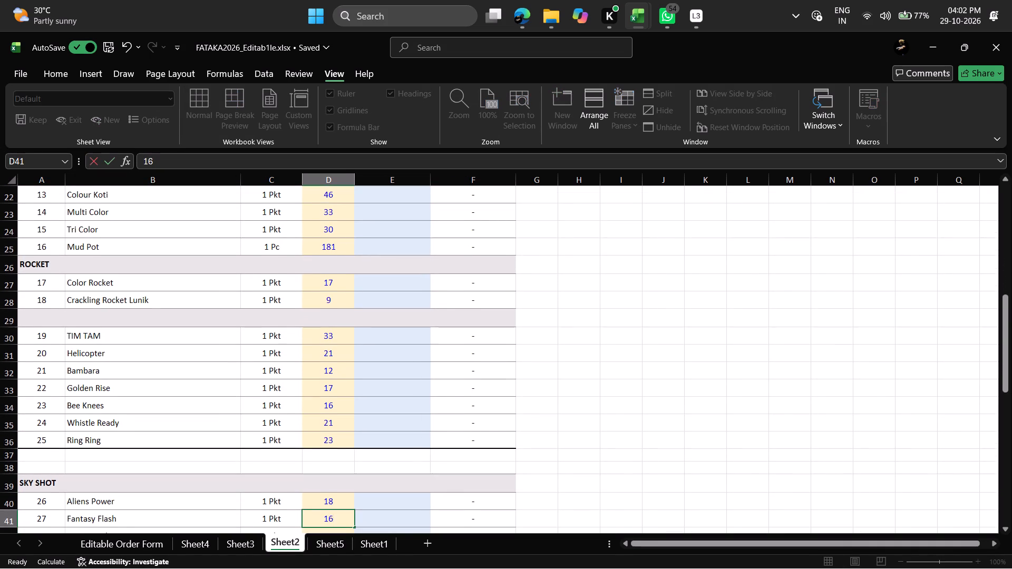
type("19")
key("Down")
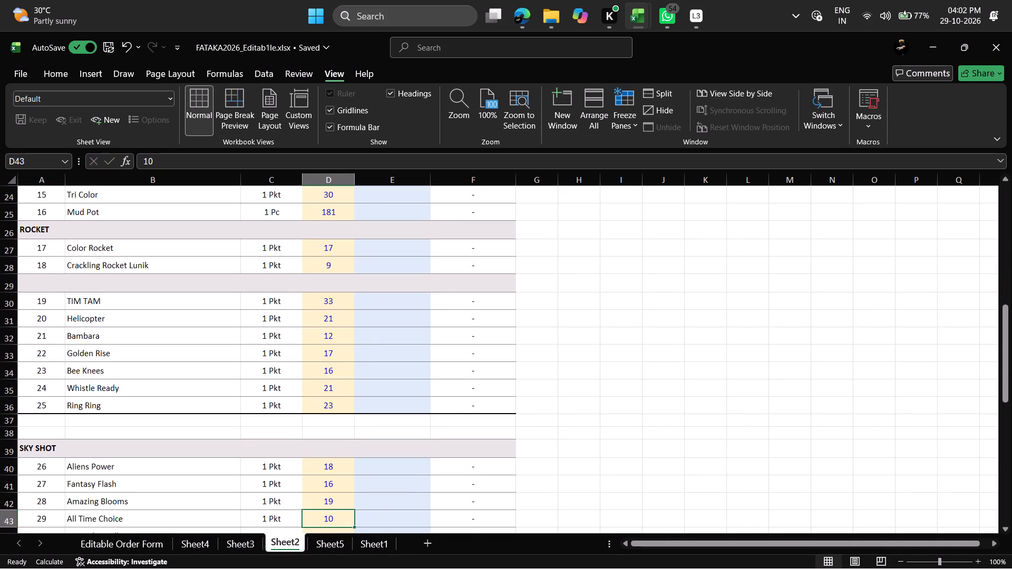
type("11")
key("Down")
Set the SKY SHOT quantities to 13 for Peacock Big, 102 for 2-inch Pipe (Any Colour) and 6 for 4-inch Pipe Jaya.
key("Down")
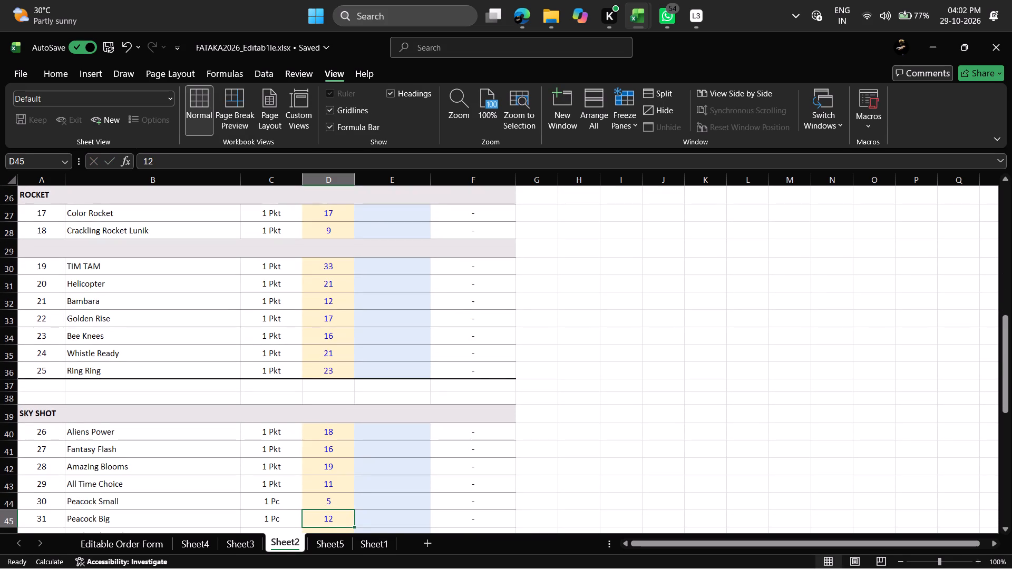
type("13")
key("Down")
key("Down")
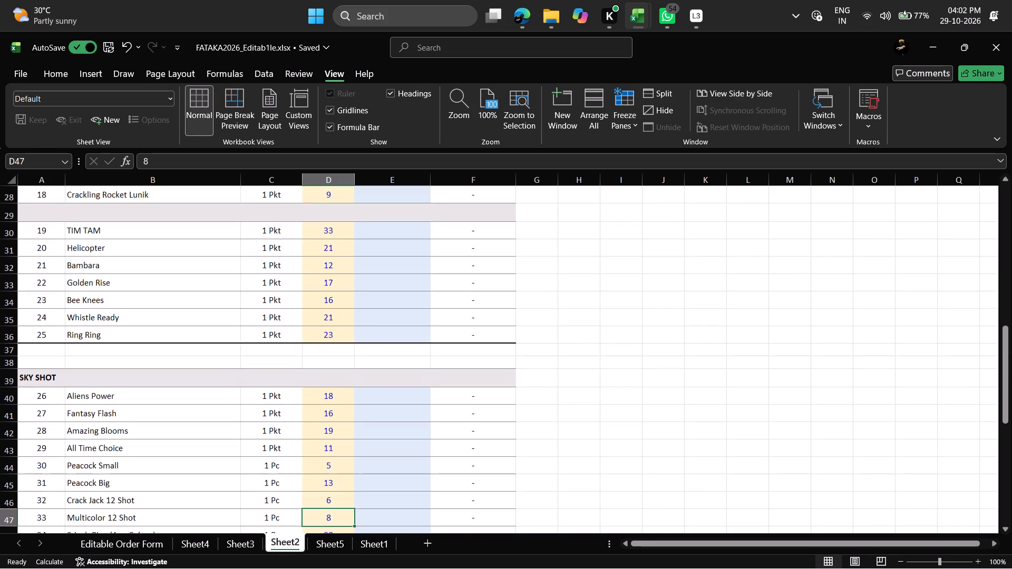
key("Down")
type("102")
key("Down")
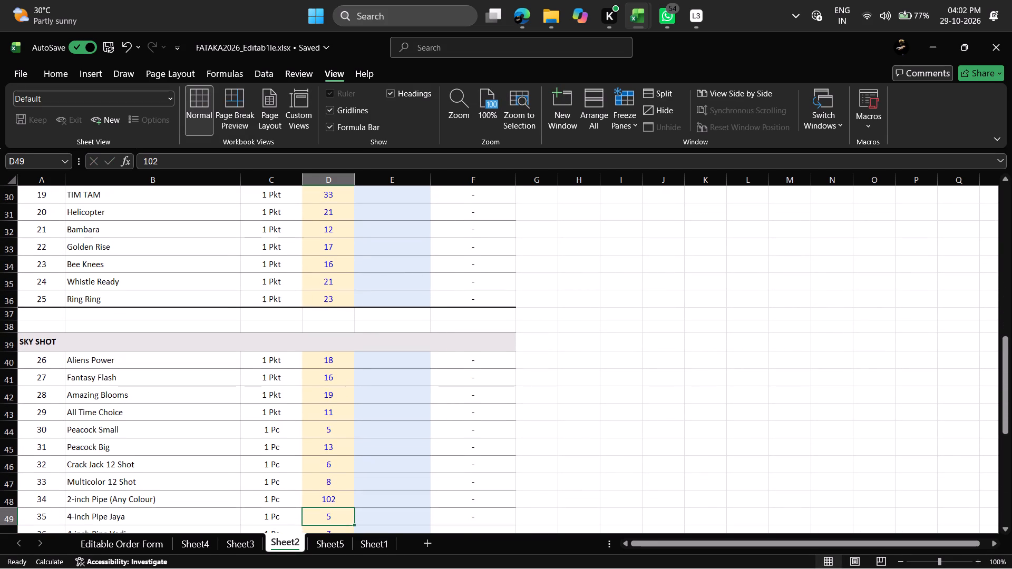
key("6")
key("Down")
Set the SKY SHOT quantities to 15 for Hulk War (3 pcs), 10 for 30 Shot and 11 for 60 Shot.
key("Down")
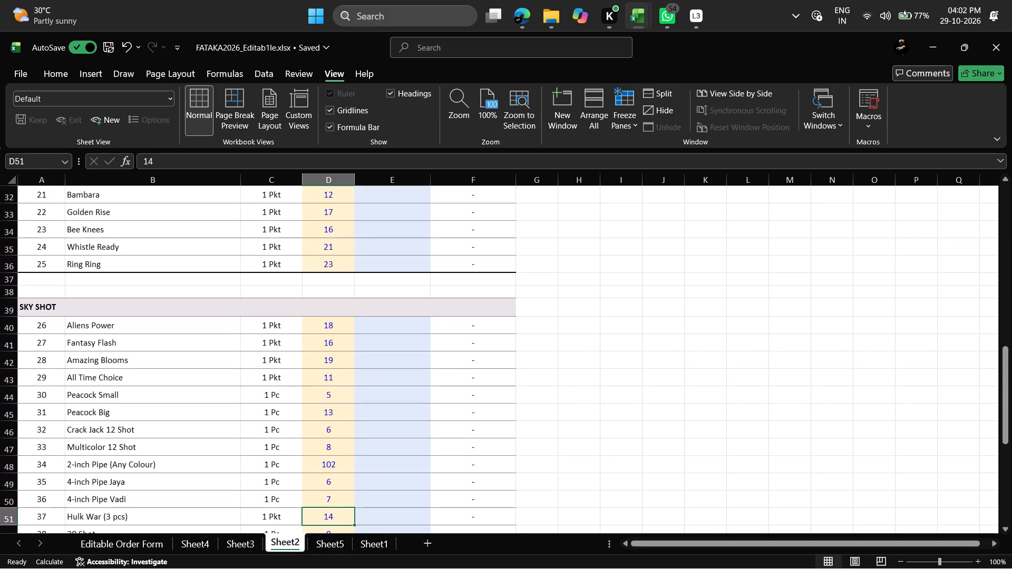
type("15")
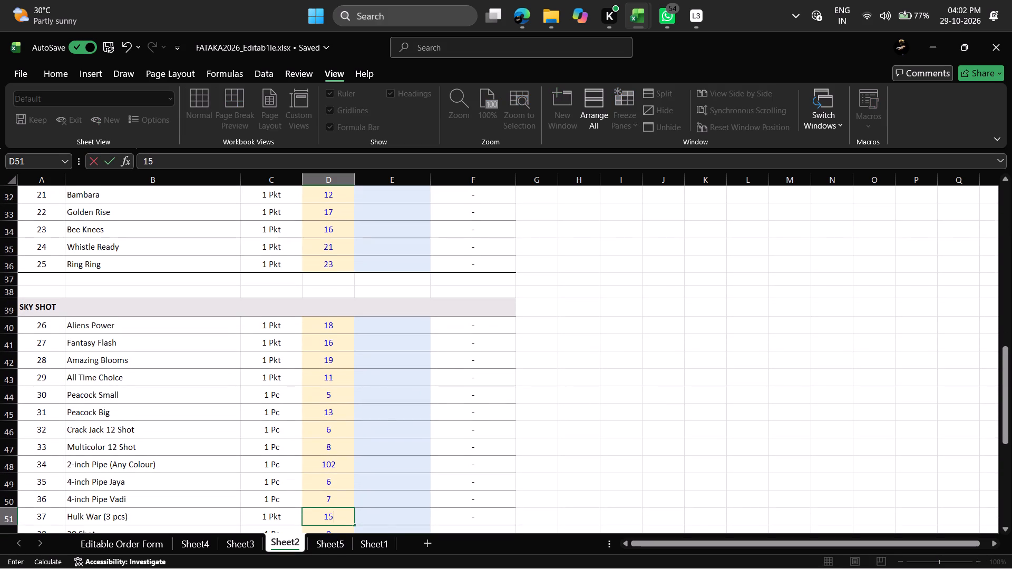
key("Down")
type("10")
key("Down")
type("11")
key("Down")
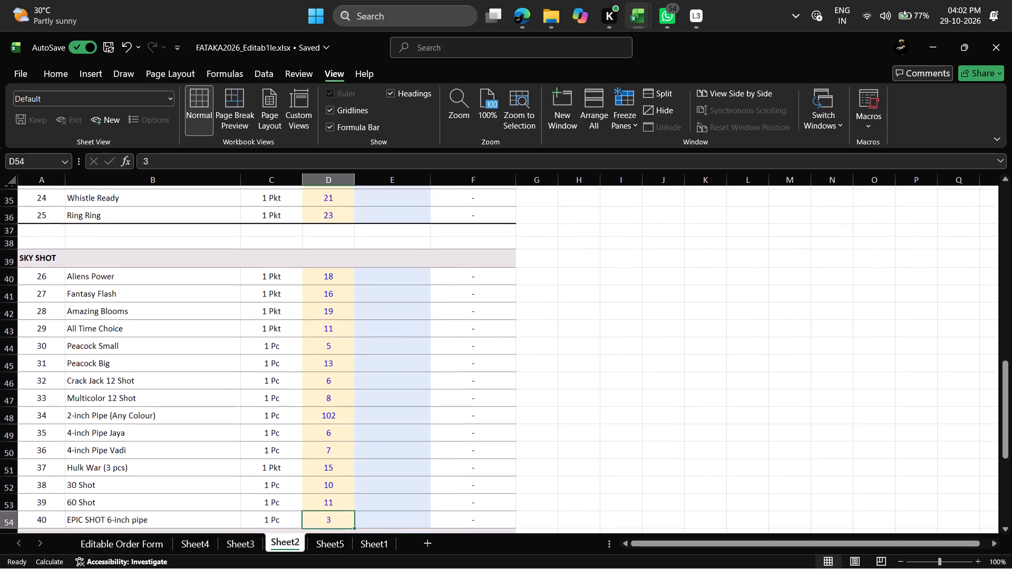
Check the remaining rows from EPIC SHOT 6-inch pipe through the last CRACKERS section to the end of the list.
key("Down")
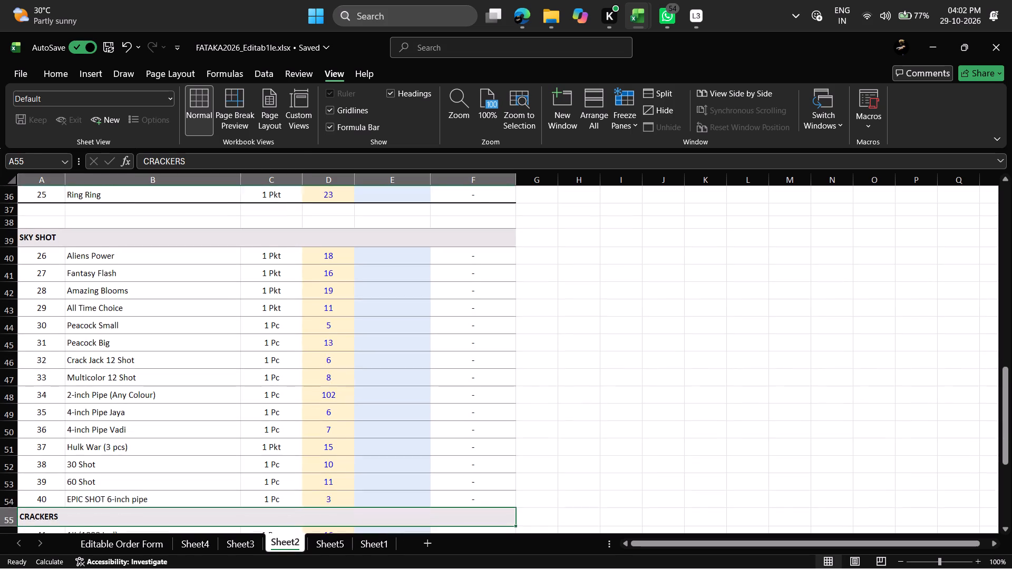
key("Down")
key("Down")
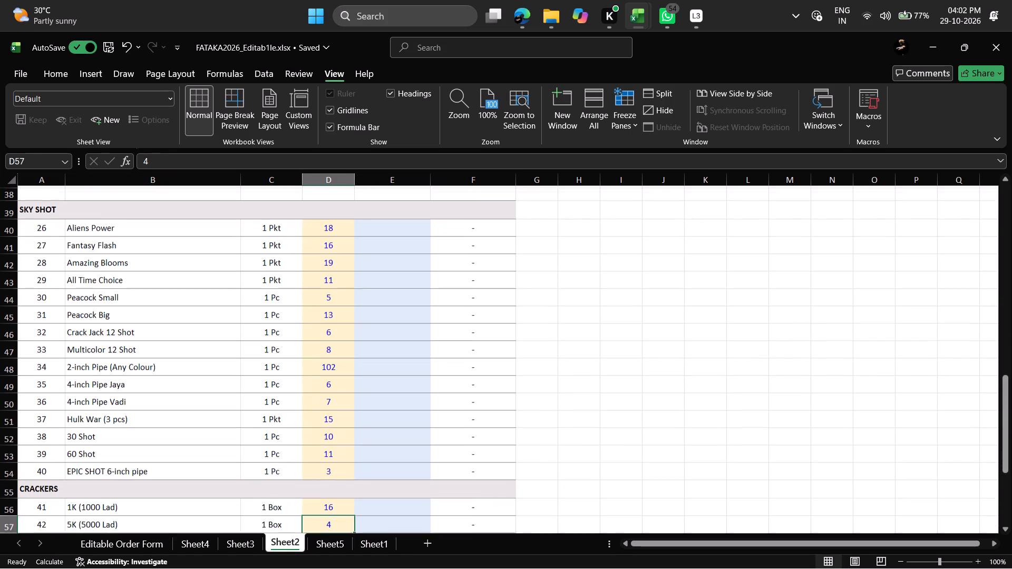
key("Down")
key("Down")
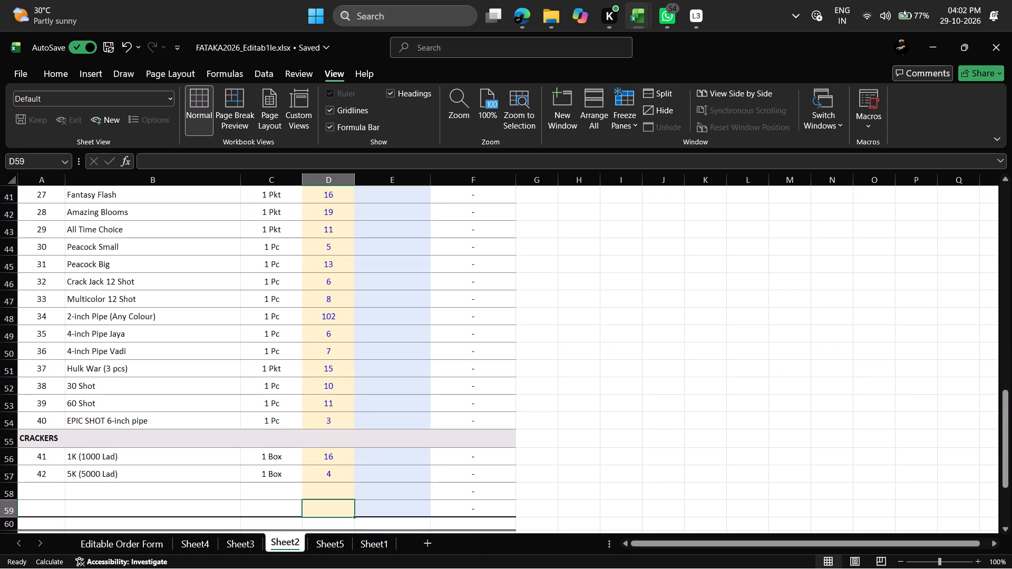
key("Down")
key("Down")
key("Down")
key("Down")
key("Up")
key("Up")
key("Up")
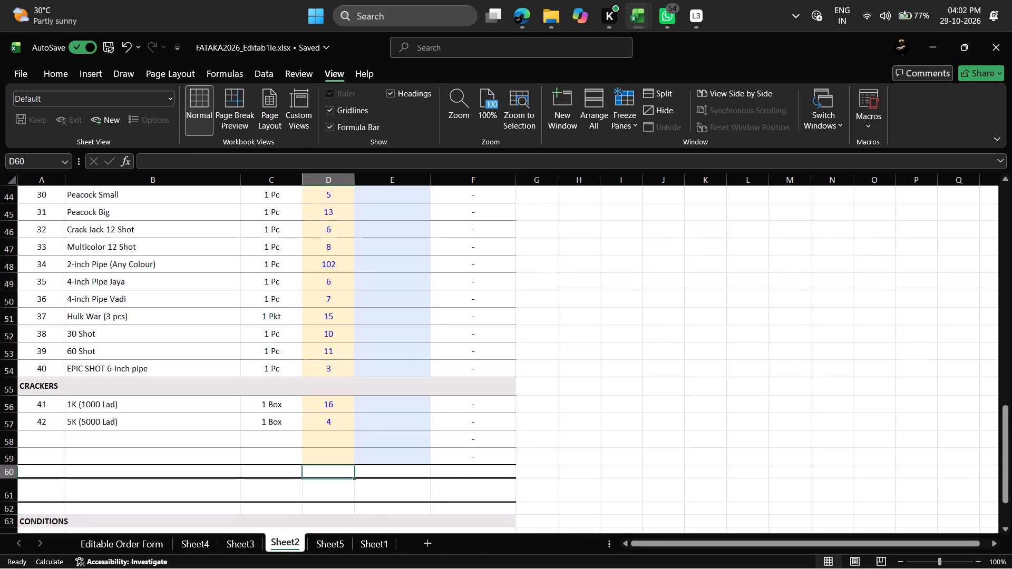
key("Down")
key("Down")
Show Sheet2 in Page Break Preview and check how the list is divided across its pages.
left_click(223, 101)
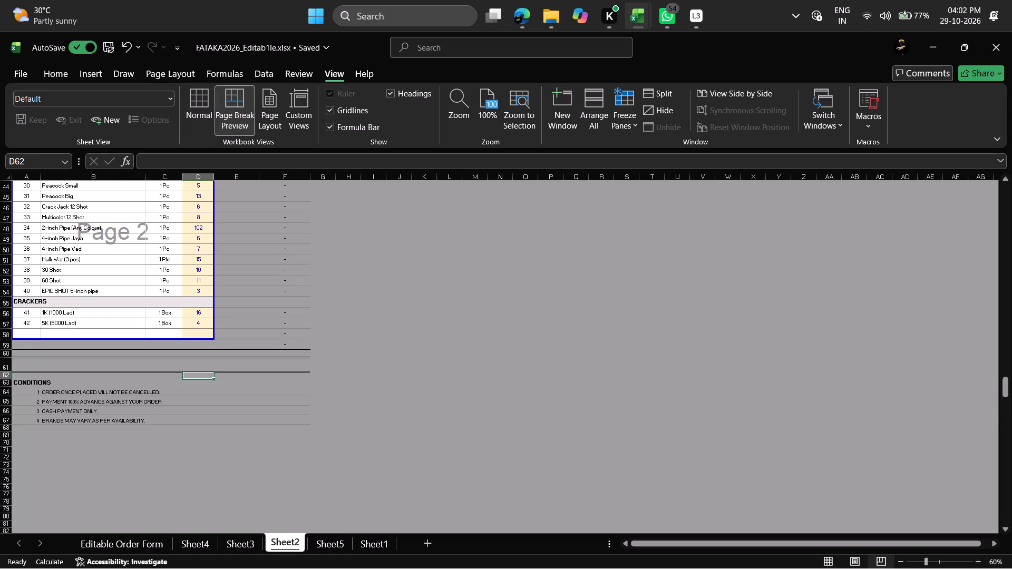
scroll(205, 332, "up", 14)
scroll(236, 348, "down", 4)
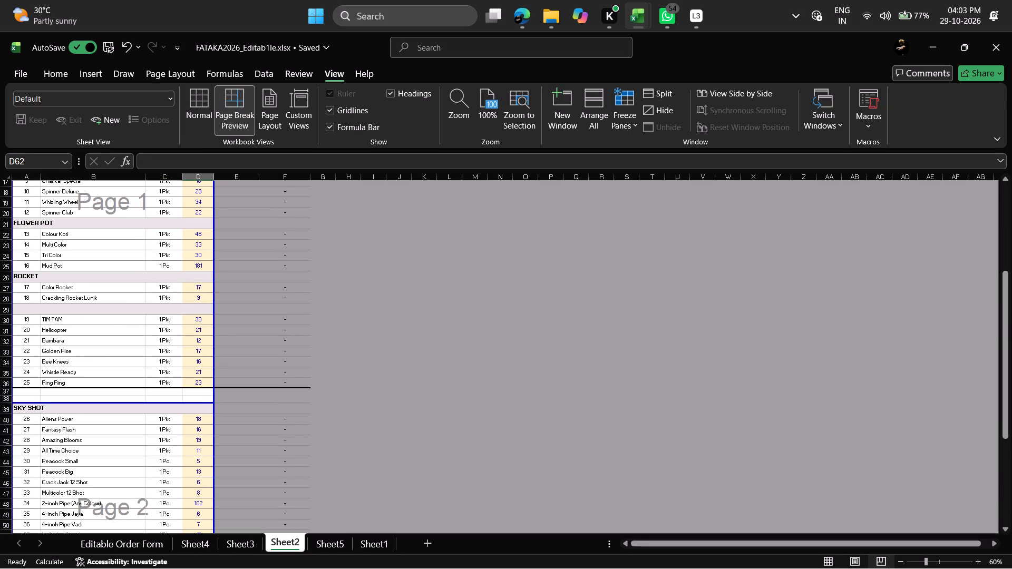
scroll(63, 468, "down", 8)
scroll(87, 361, "up", 2)
scroll(188, 350, "up", 9)
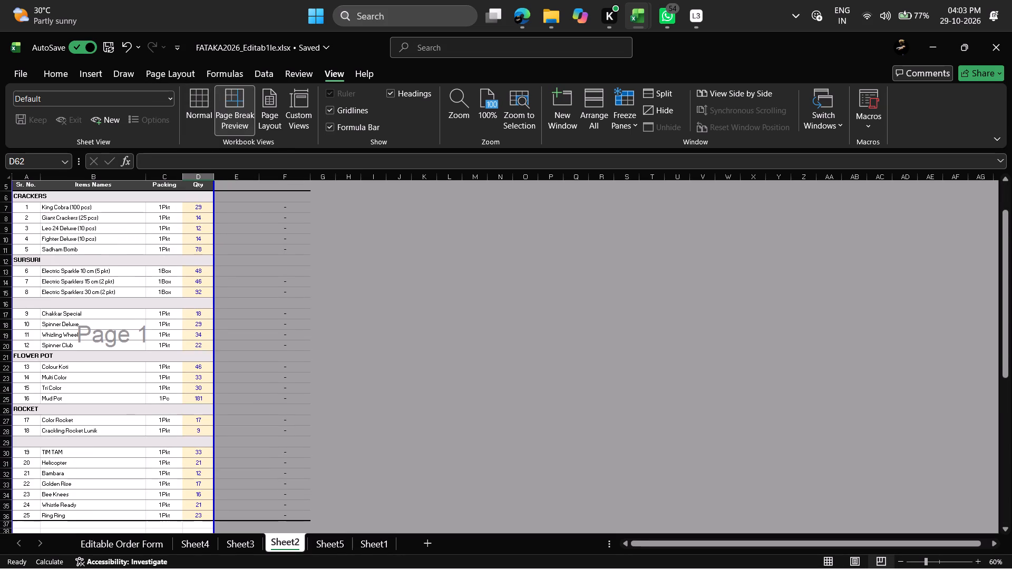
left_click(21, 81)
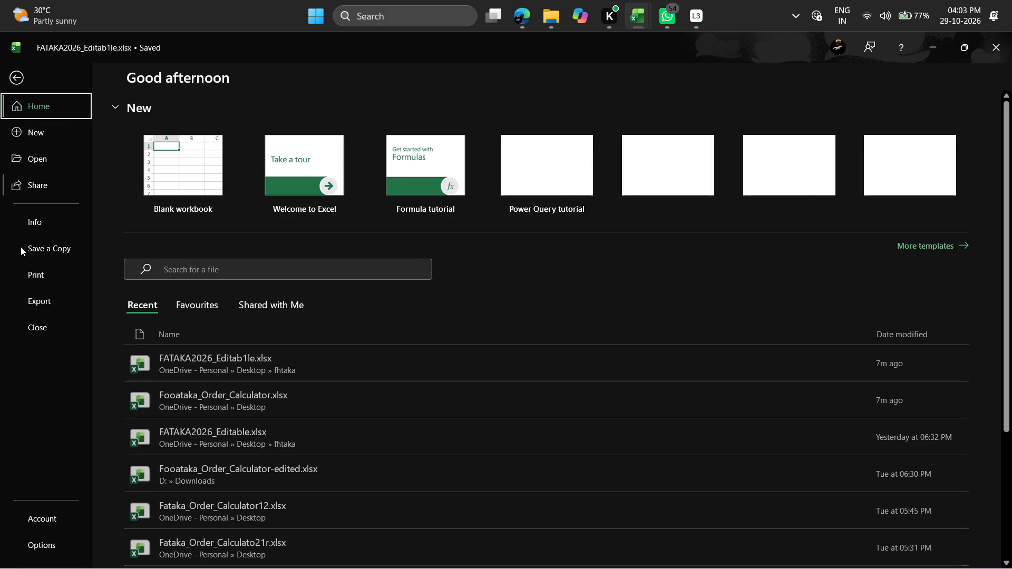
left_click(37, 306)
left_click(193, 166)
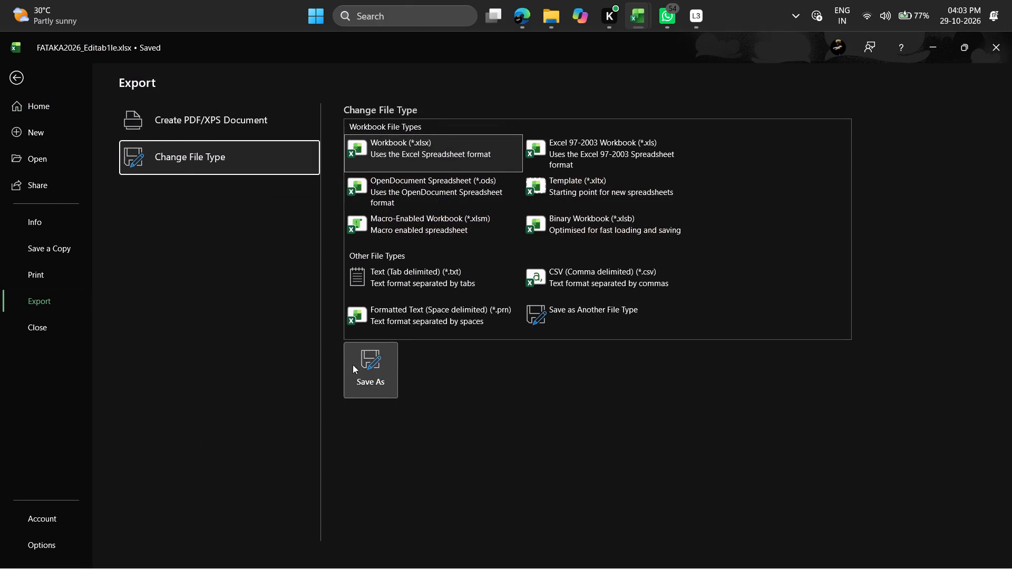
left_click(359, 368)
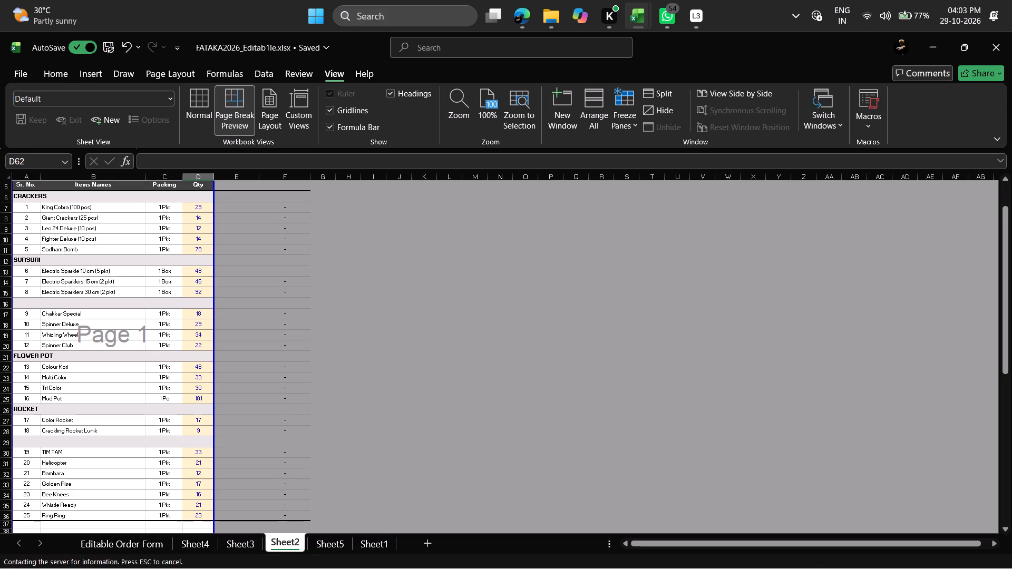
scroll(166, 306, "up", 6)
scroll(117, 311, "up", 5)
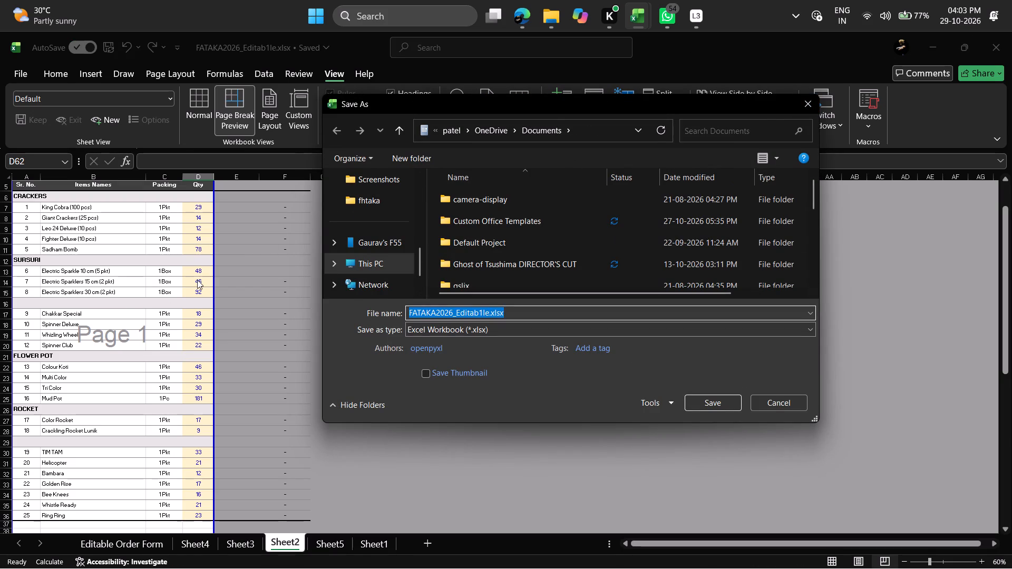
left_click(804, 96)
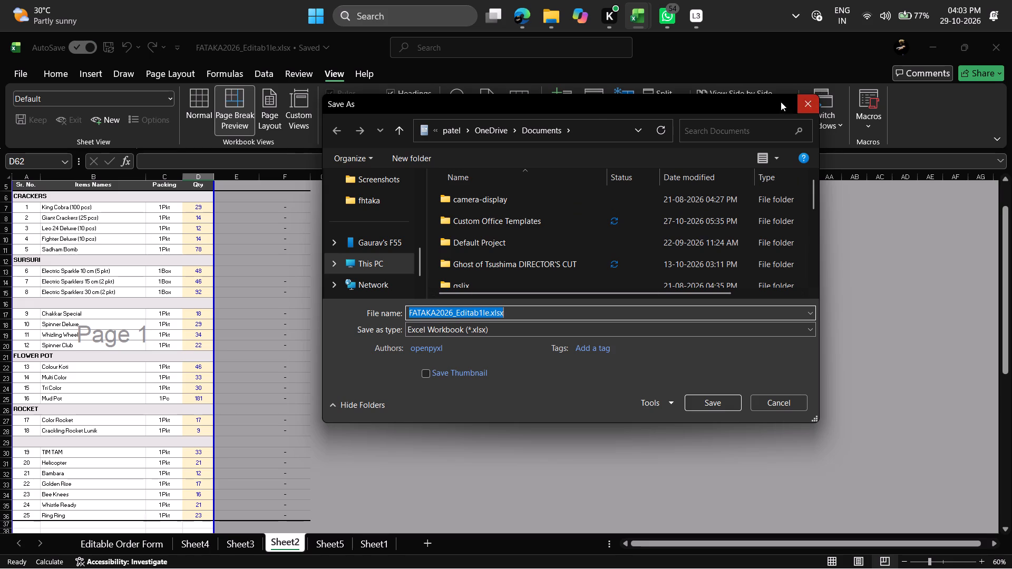
Shorten the sheet title in cell A1 to "FATAKA 2026 R Purchase".
scroll(196, 264, "up", 10)
left_click(90, 192)
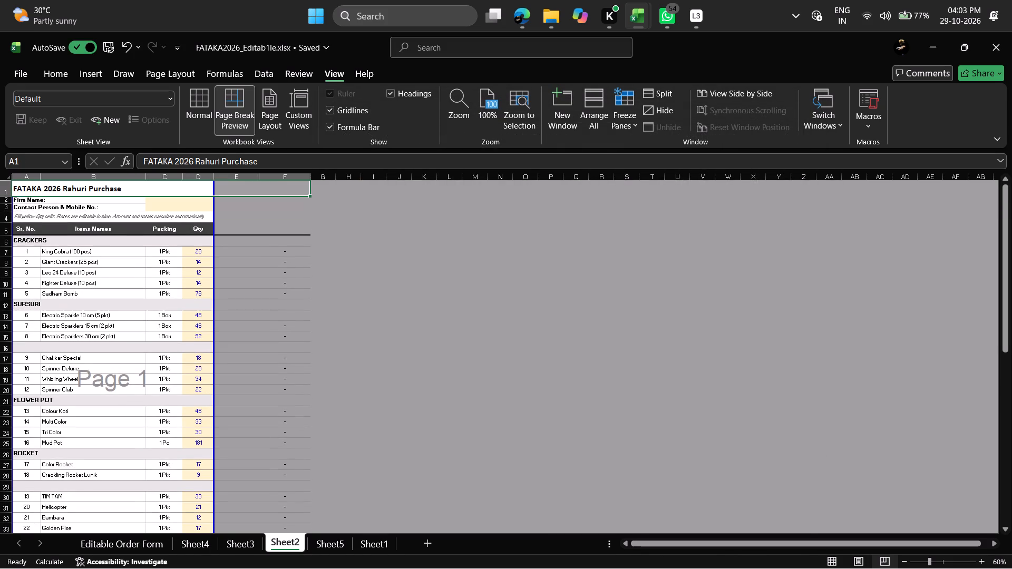
left_click(222, 163)
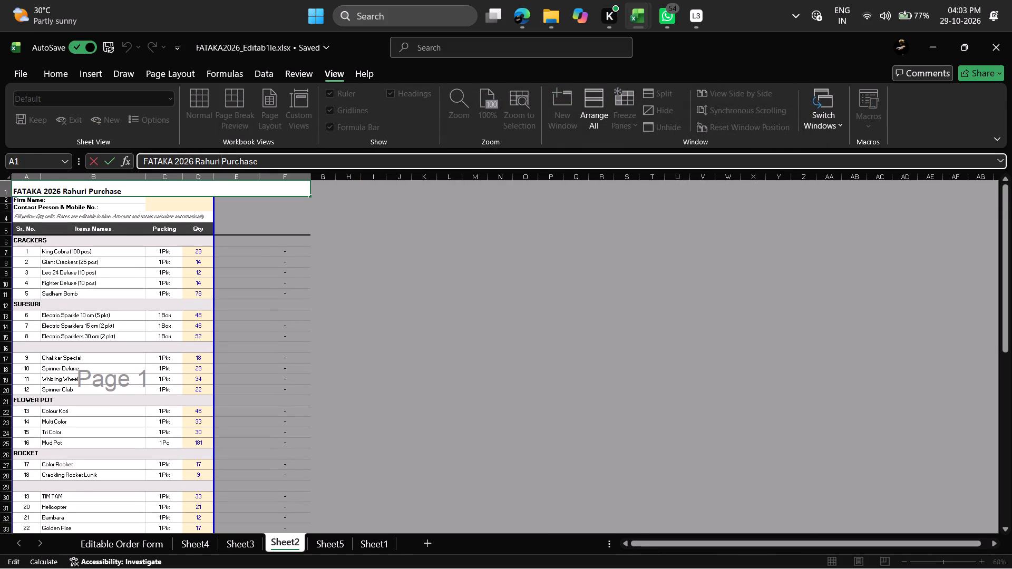
key("BackSpace")
key("BackSpace")
key("BackSpace")
key("BackSpace")
key("BackSpace")
key("BackSpace")
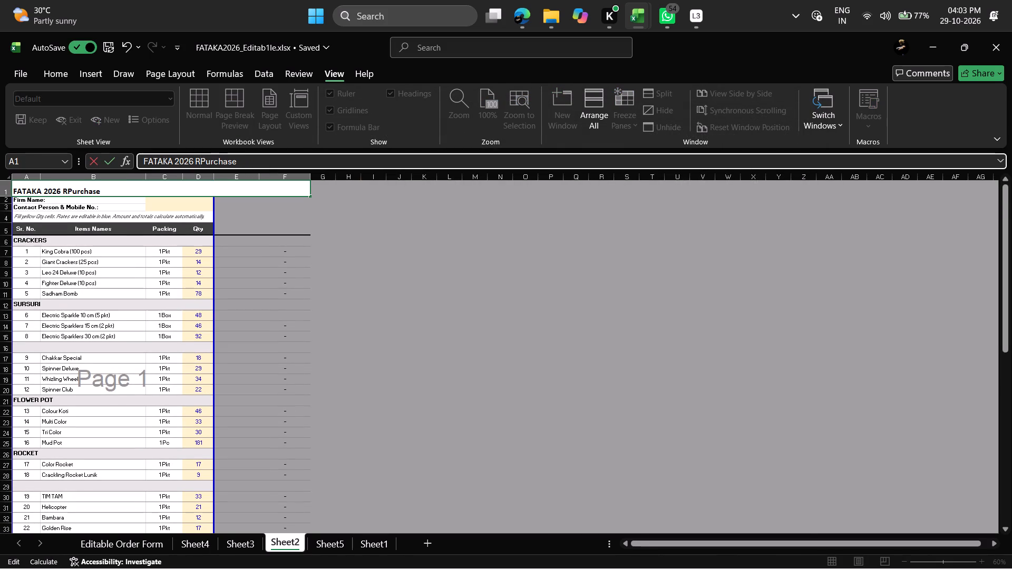
key("space")
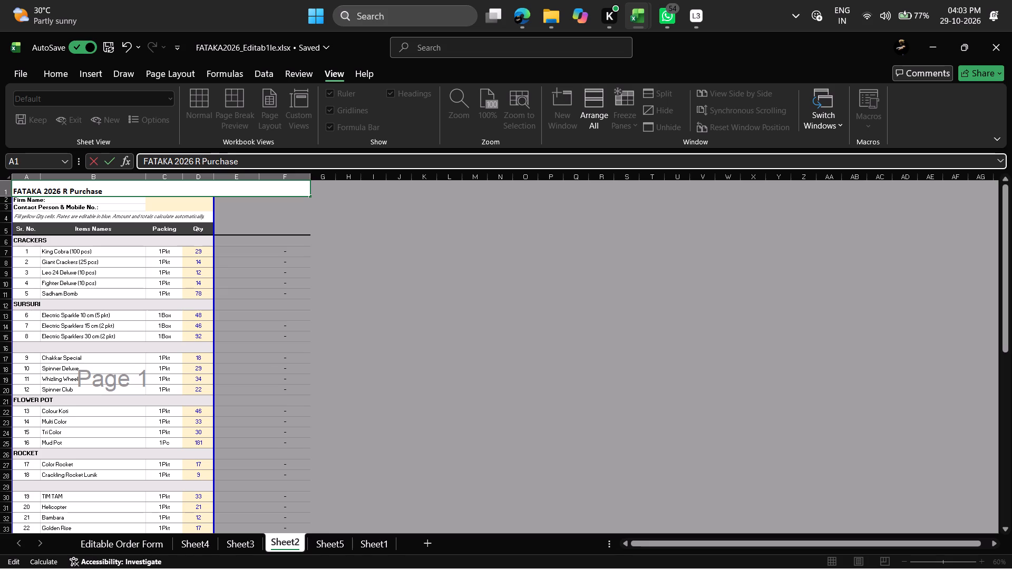
Start exporting a copy of the workbook under a different file type and choose the Desktop's fhtaka folder as the destination.
left_click(20, 80)
left_click(53, 309)
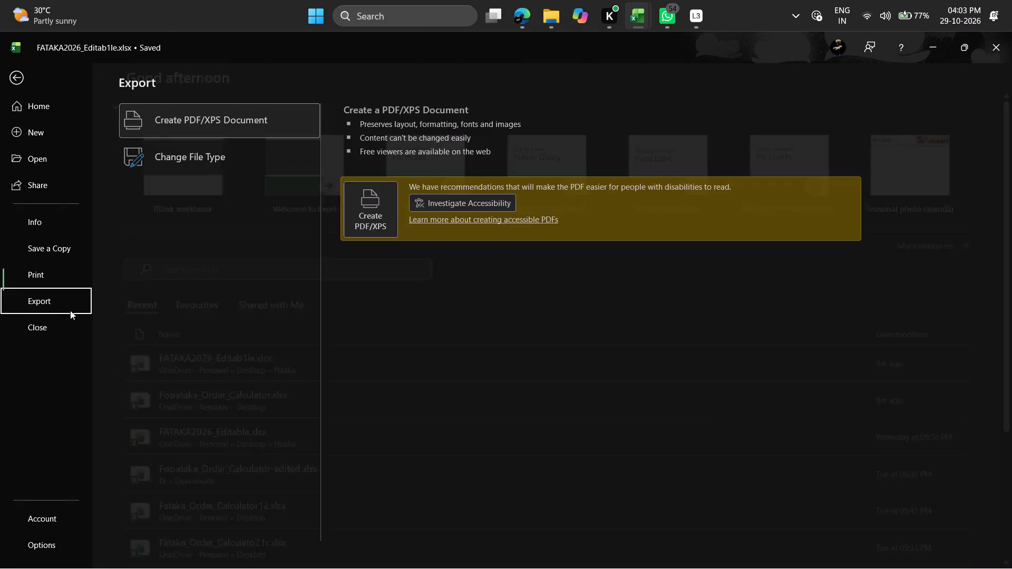
left_click(212, 166)
left_click(369, 366)
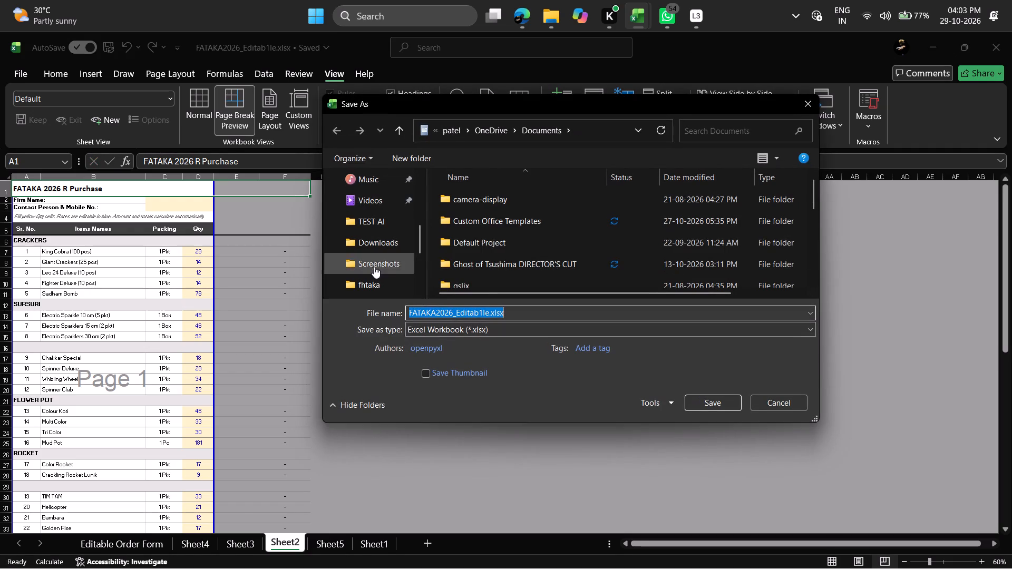
scroll(380, 254, "down", 4)
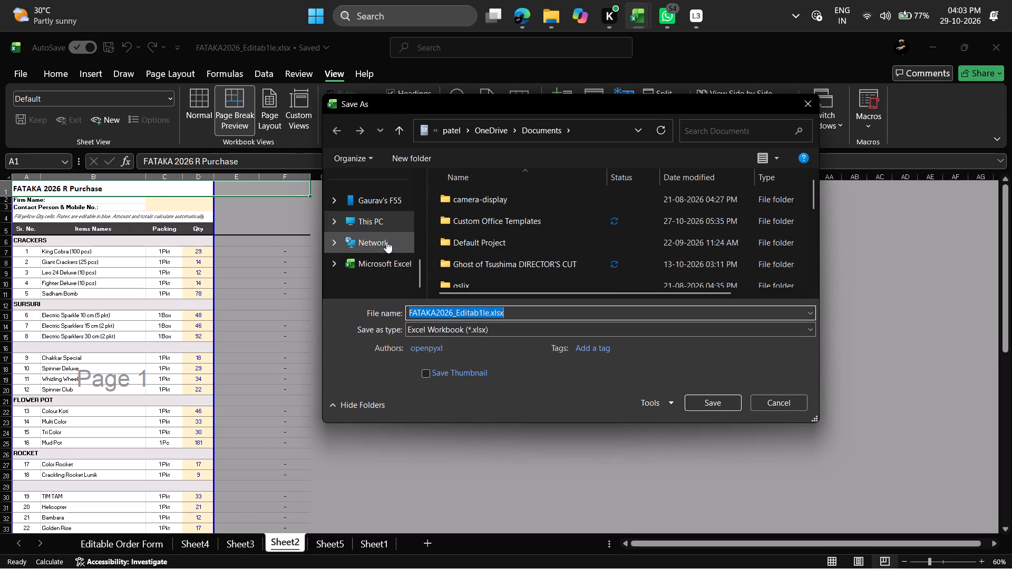
left_click(382, 235)
left_click(382, 227)
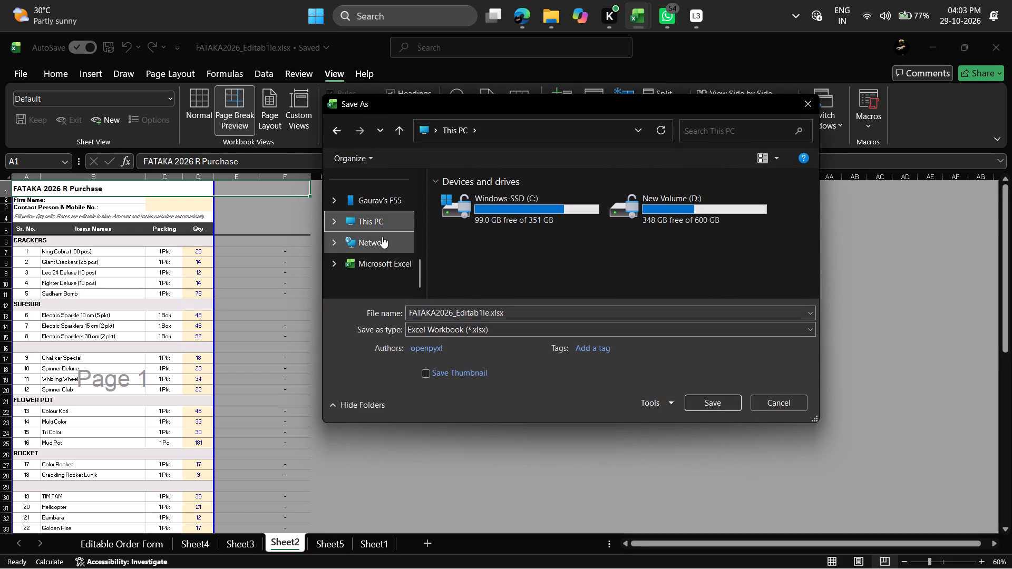
scroll(382, 237, "up", 4)
left_click(374, 268)
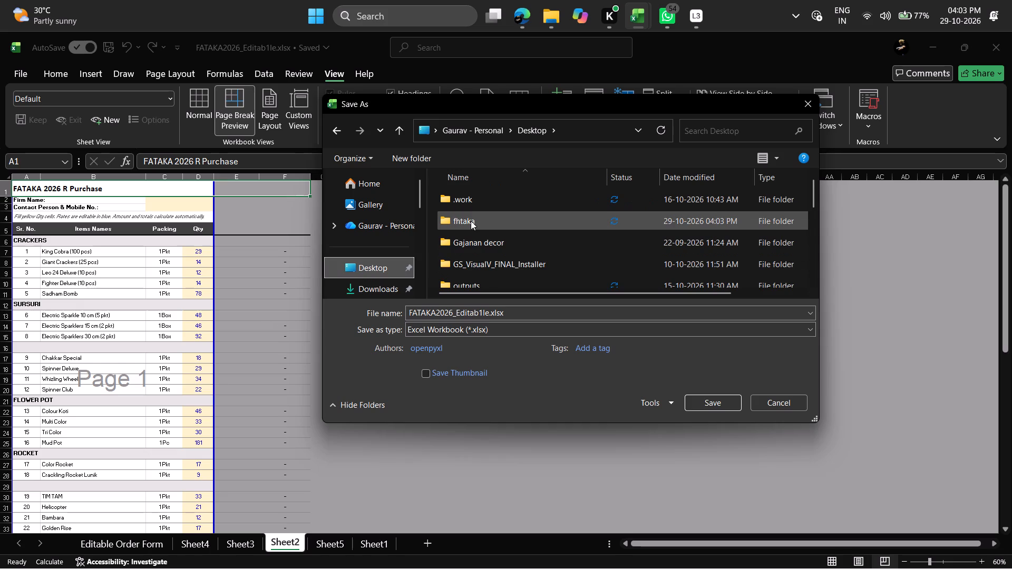
double_click(471, 221)
Save the copy as a PDF named "R PURCHASE", look over the published file, and return to the workbook.
left_click(486, 325)
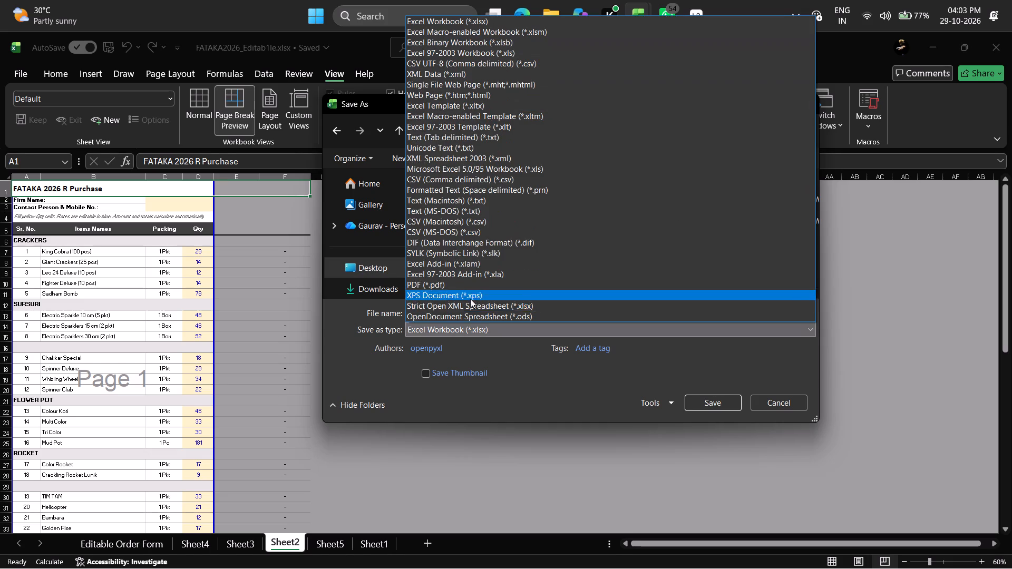
left_click(467, 286)
left_click_drag(486, 312, 435, 310)
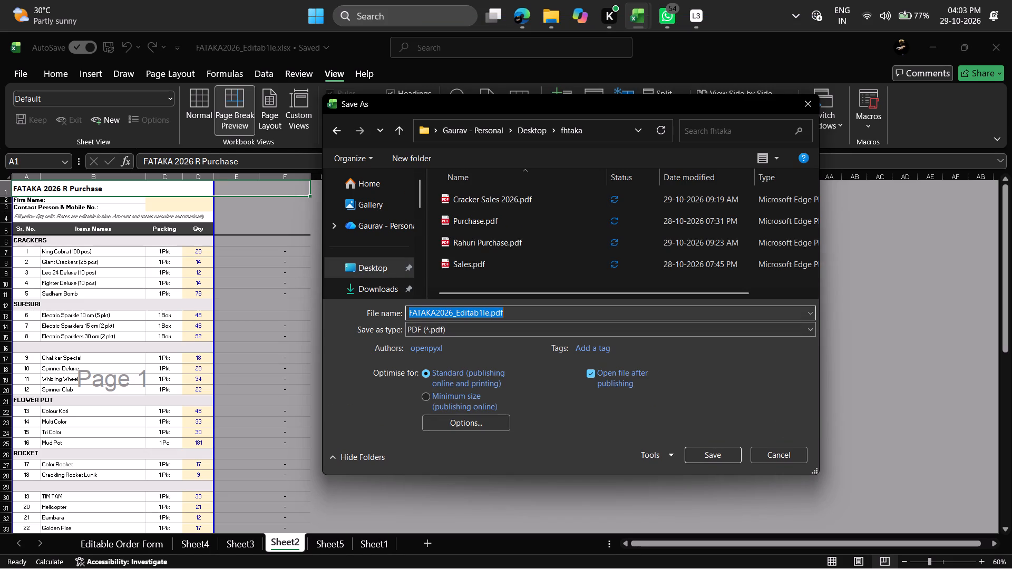
left_click_drag(435, 310, 414, 311)
left_click(488, 314)
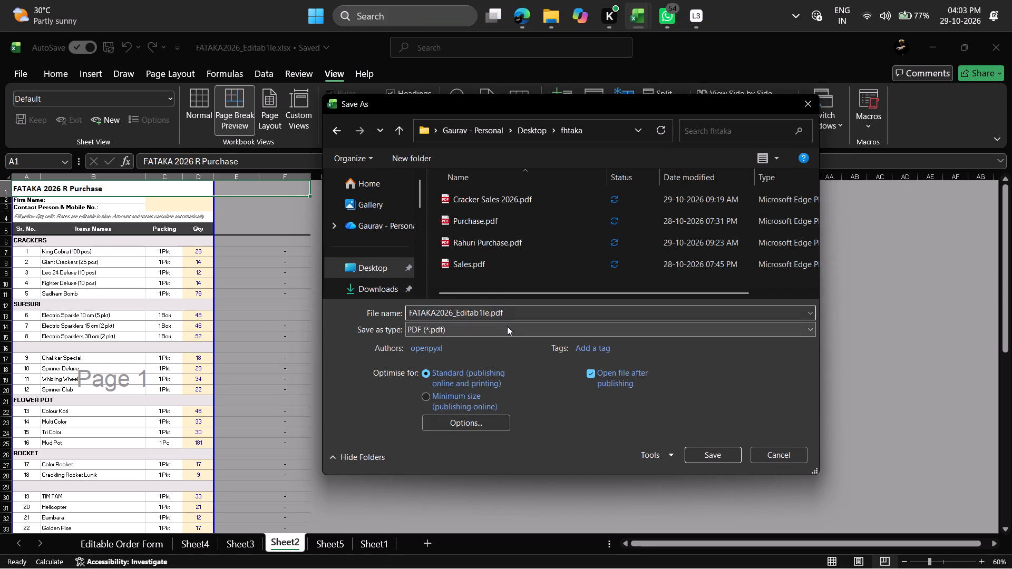
key("BackSpace")
key("BackSpace")
key("BackSpace")
key("BackSpace")
key("BackSpace")
key("BackSpace")
key("BackSpace")
key("BackSpace")
key("BackSpace")
key("BackSpace")
key("BackSpace")
key("BackSpace")
key("BackSpace")
key("BackSpace")
key("BackSpace")
key("BackSpace")
key("BackSpace")
key("BackSpace")
key("BackSpace")
key("BackSpace")
type("R PURCHASE")
key("Return")
scroll(530, 315, "down", 11)
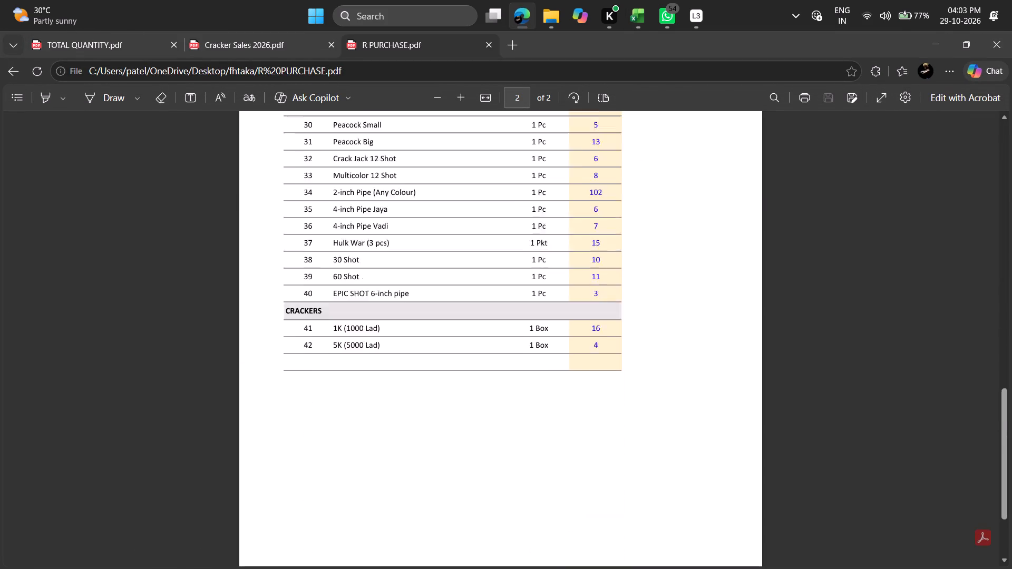
left_click(933, 42)
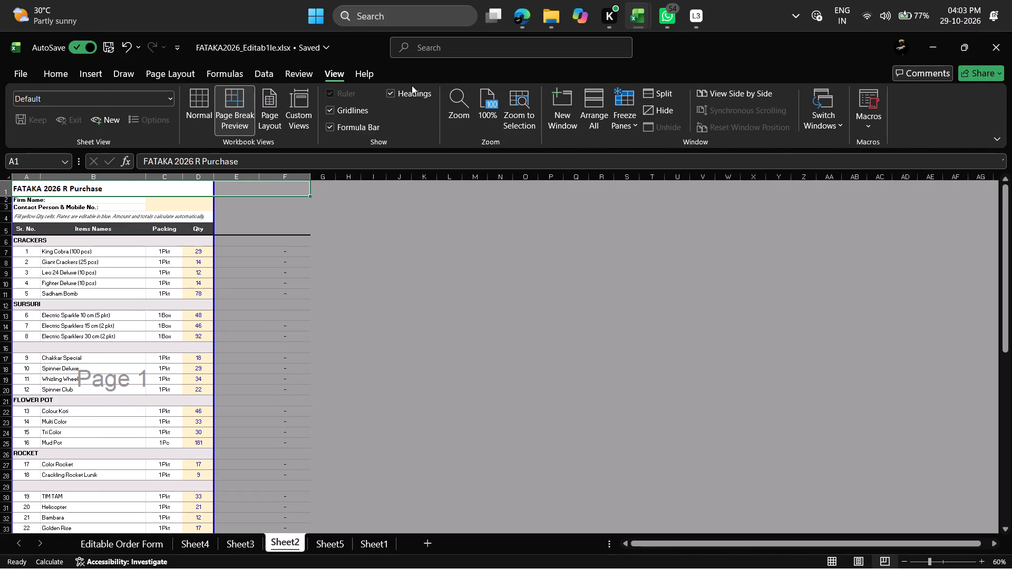
Return Sheet2 to Normal view.
left_click(212, 104)
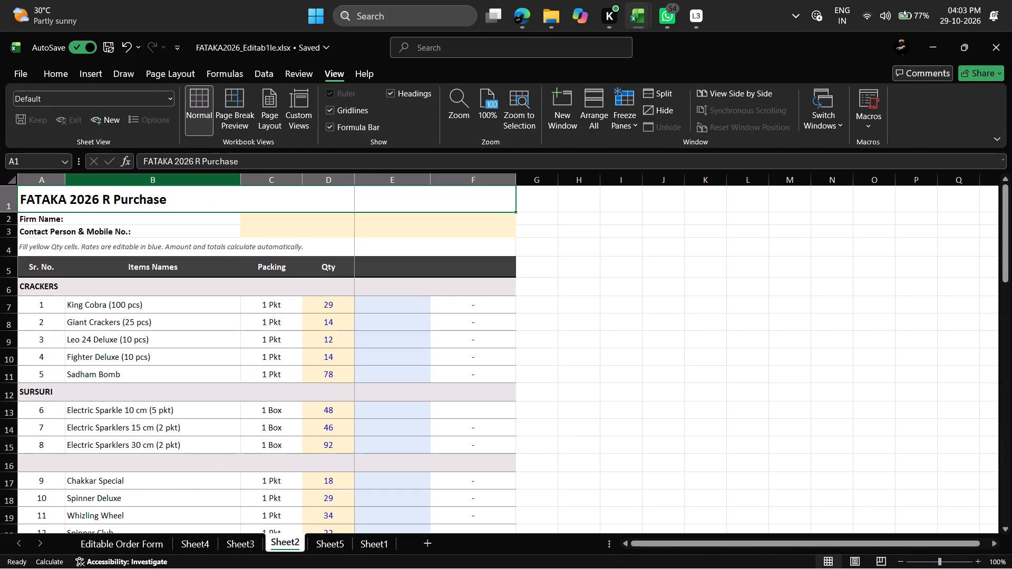
On Sheet4, set the CRACKERS quantities to 15 for Giant Crackers, 13 for Leo 24 Deluxe and 79 for Sadham Bomb.
left_click(205, 541)
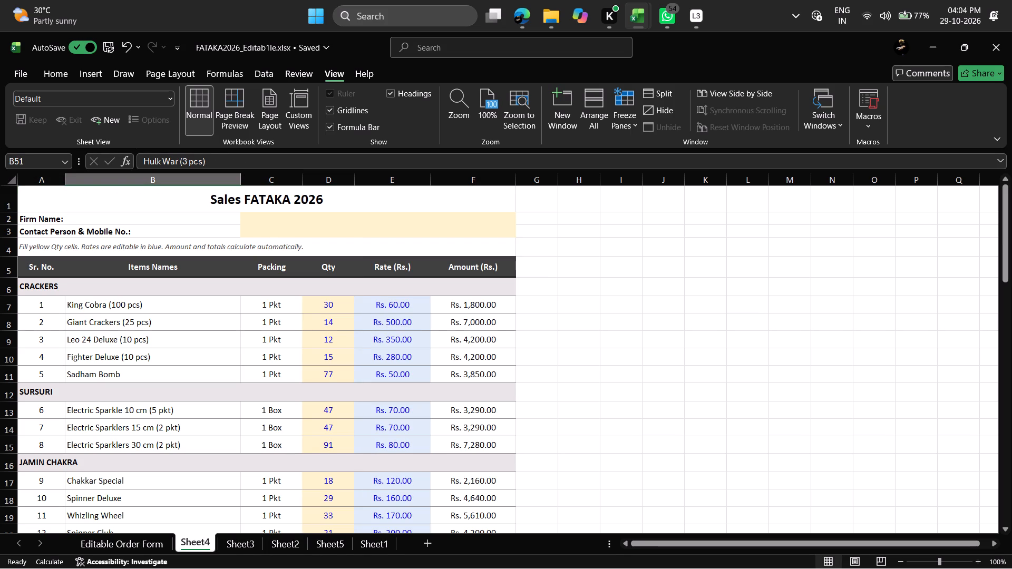
left_click(335, 306)
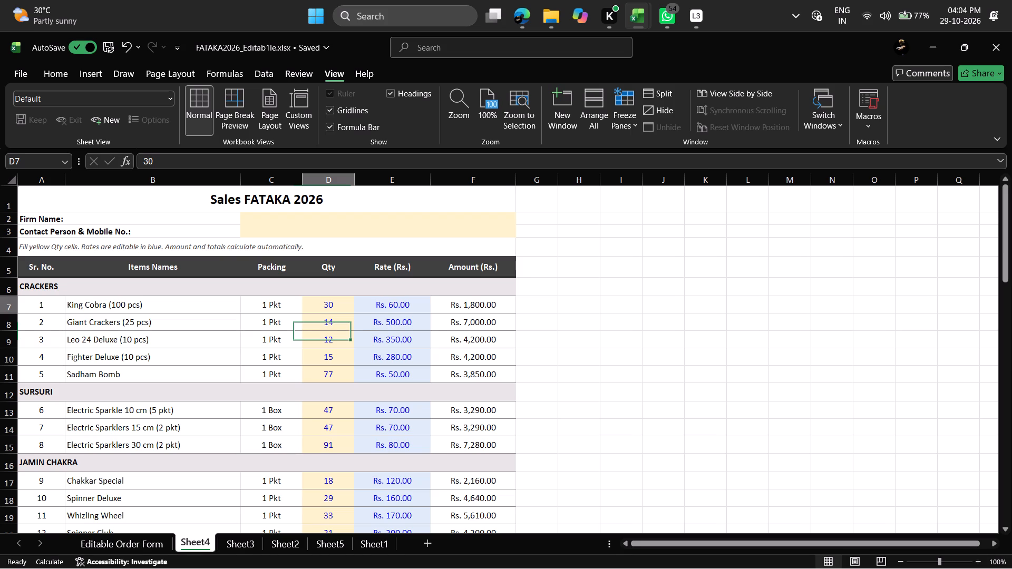
key("Down")
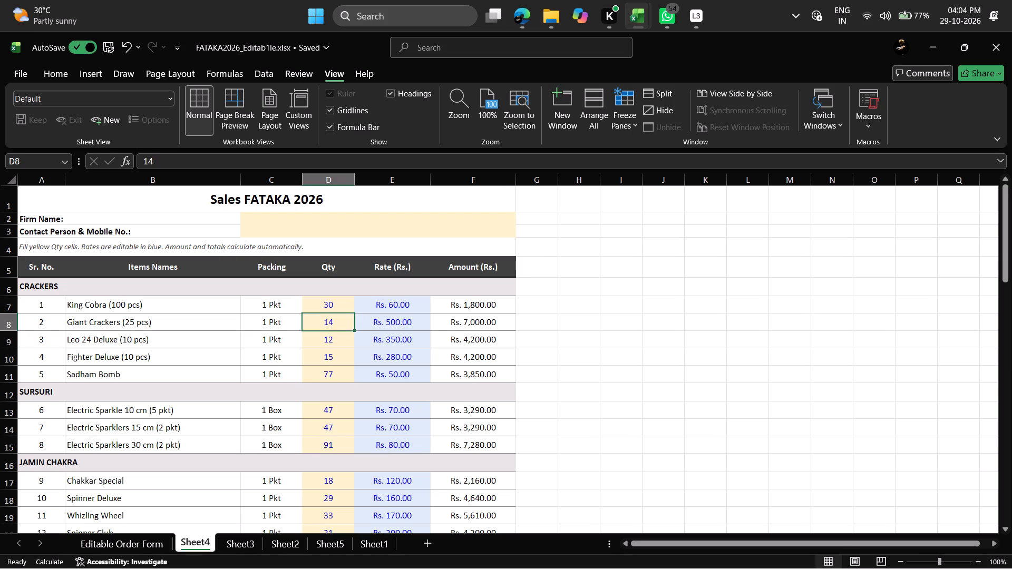
type("15")
key("Down")
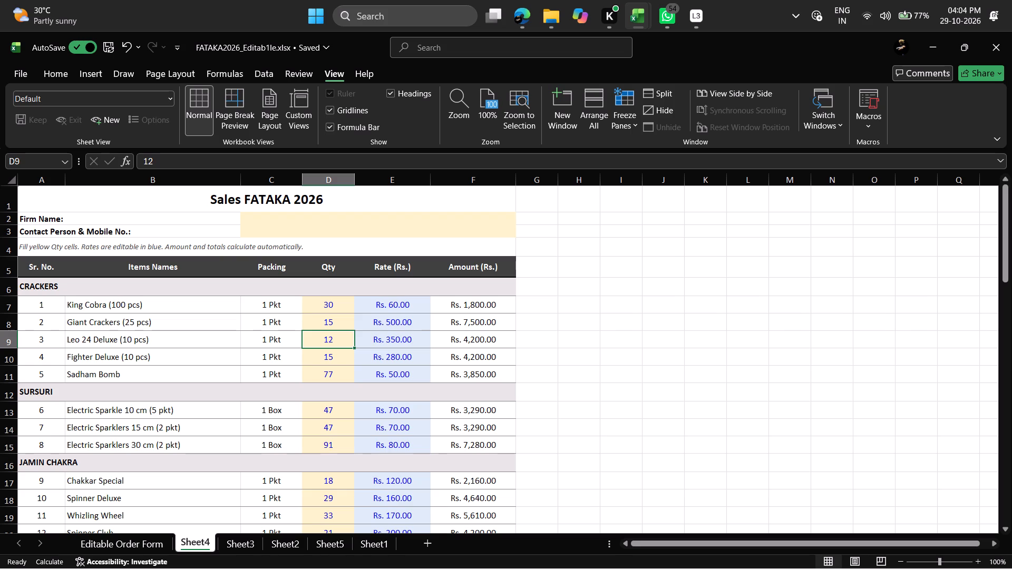
type("13")
key("Down")
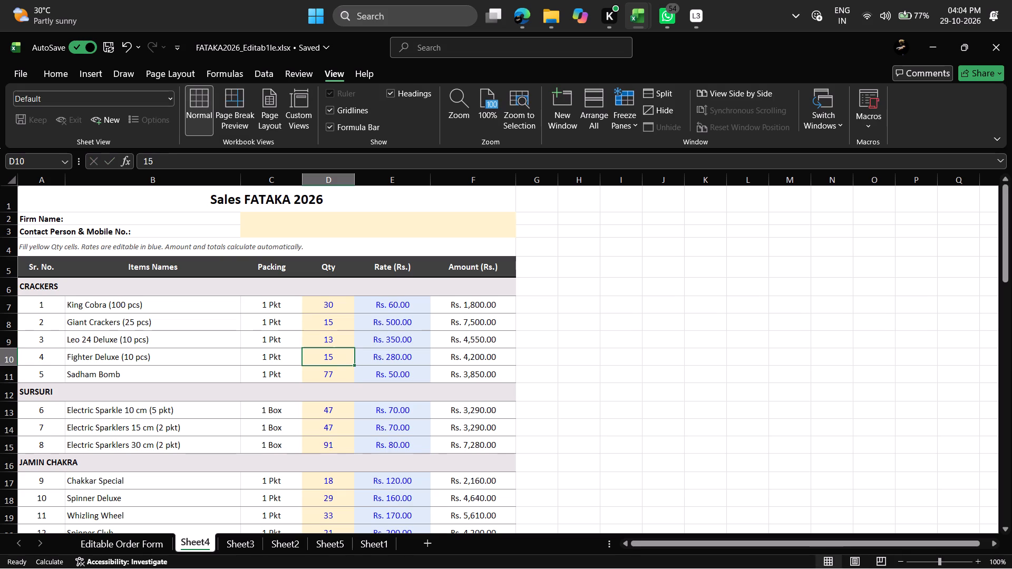
key("Down")
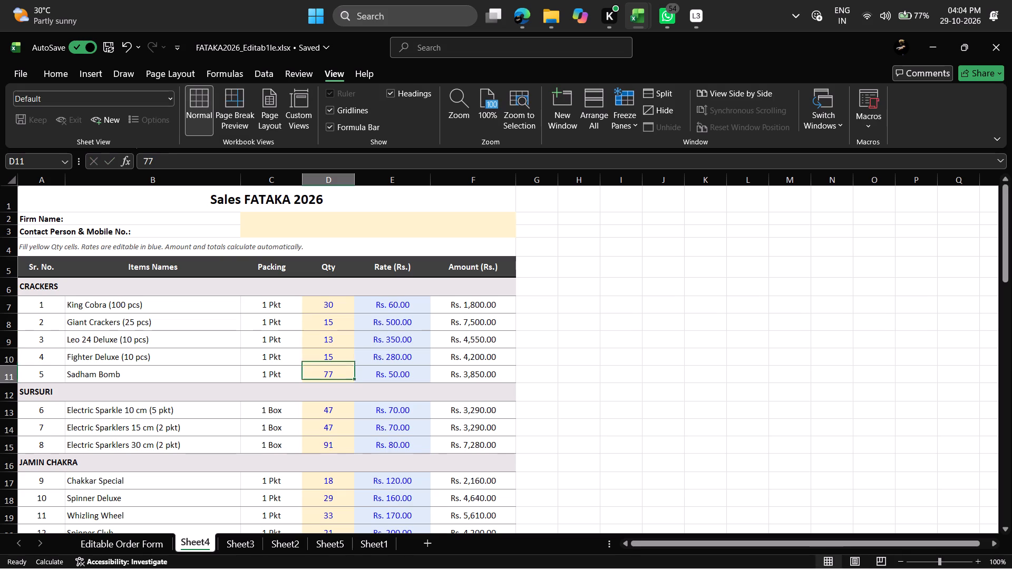
type("78")
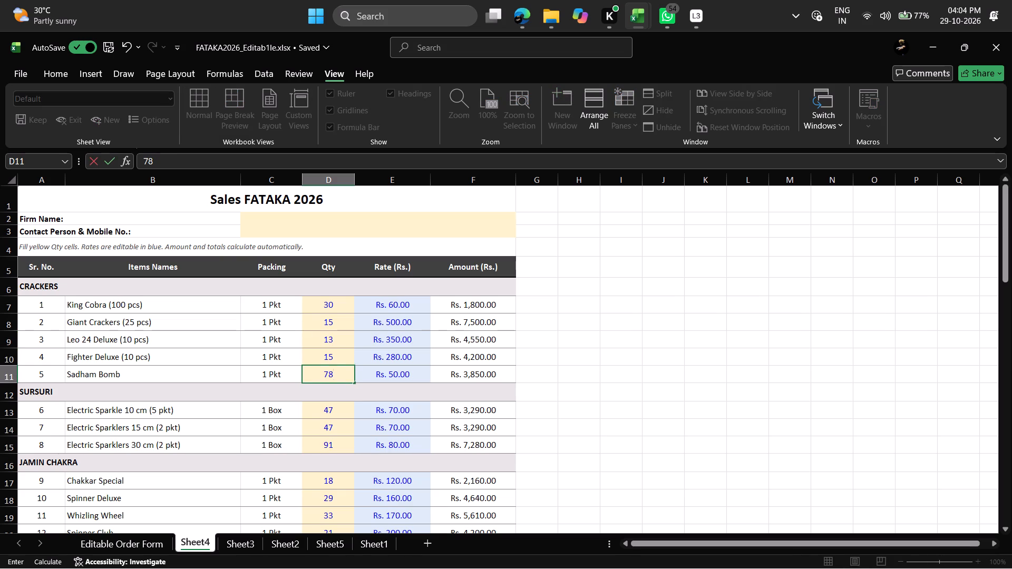
key("BackSpace")
key("9")
key("Down")
Set the SURSURI quantities to 49 for Electric Sparkle 10 cm and 93 for Electric Sparklers 30 cm.
key("Down")
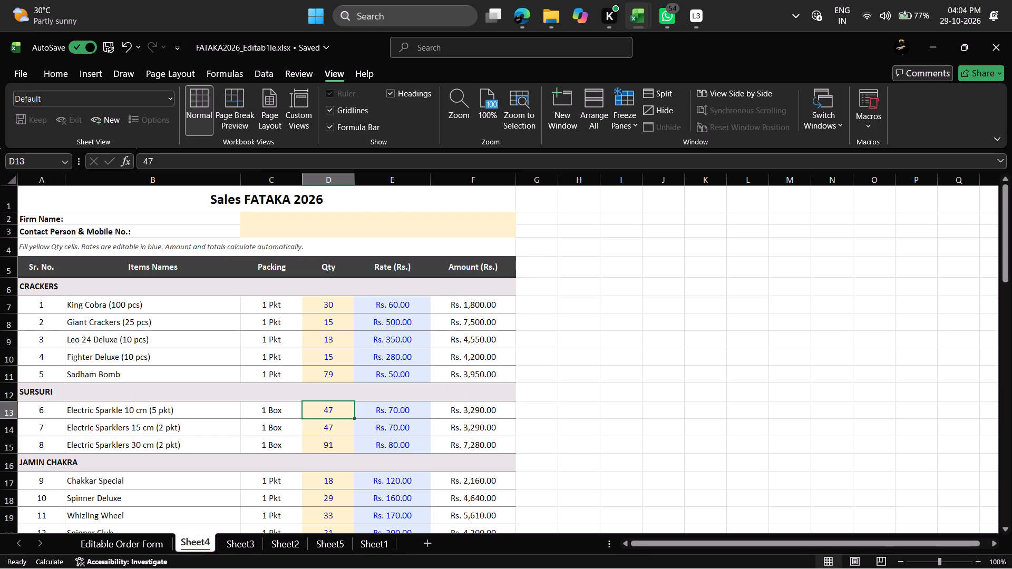
type("49")
key("Down")
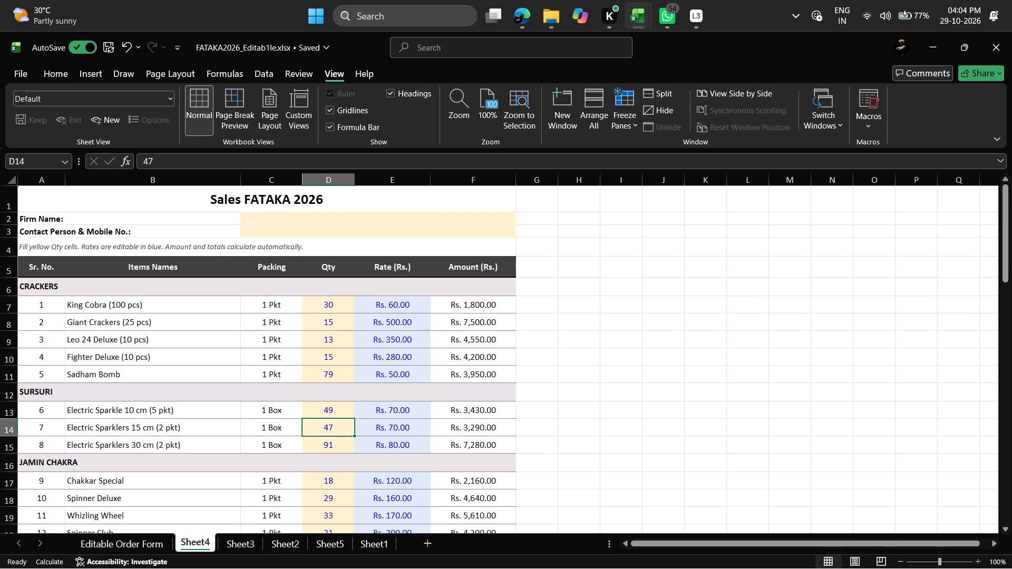
key("Down")
type("93")
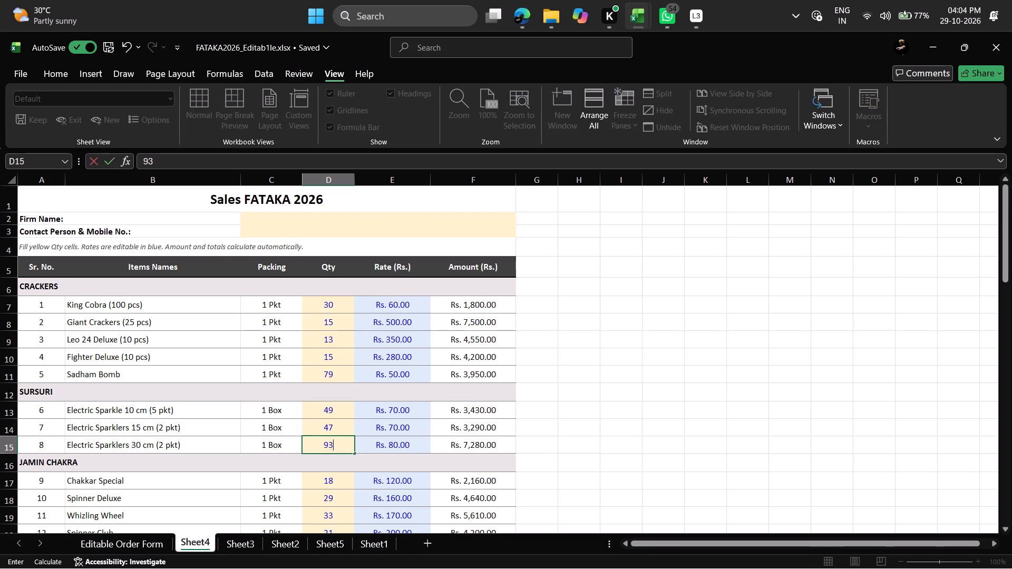
key("Down")
Set the JAMIN CHAKRA quantities to 19 for Chakkar Special, 30 for Spinner Deluxe, 35 for Whizling Wheel and 23 for Spinner Club.
key("Down")
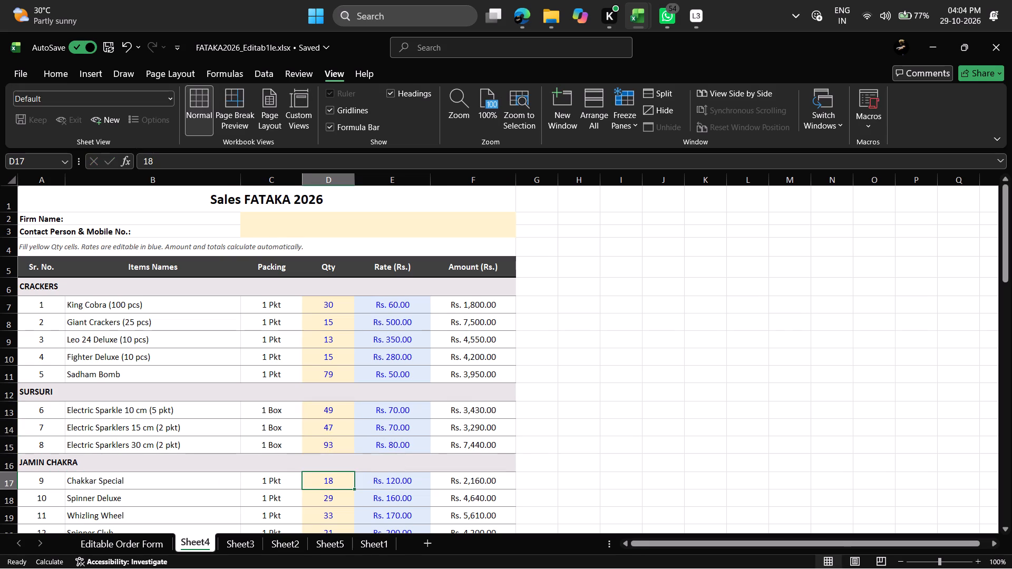
type("19")
key("Down")
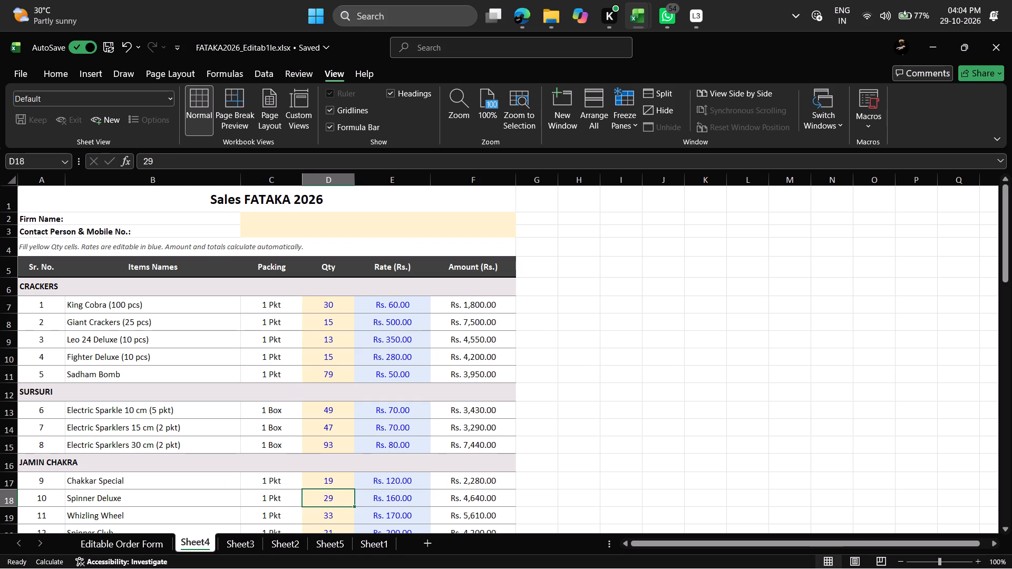
type("30")
key("Down")
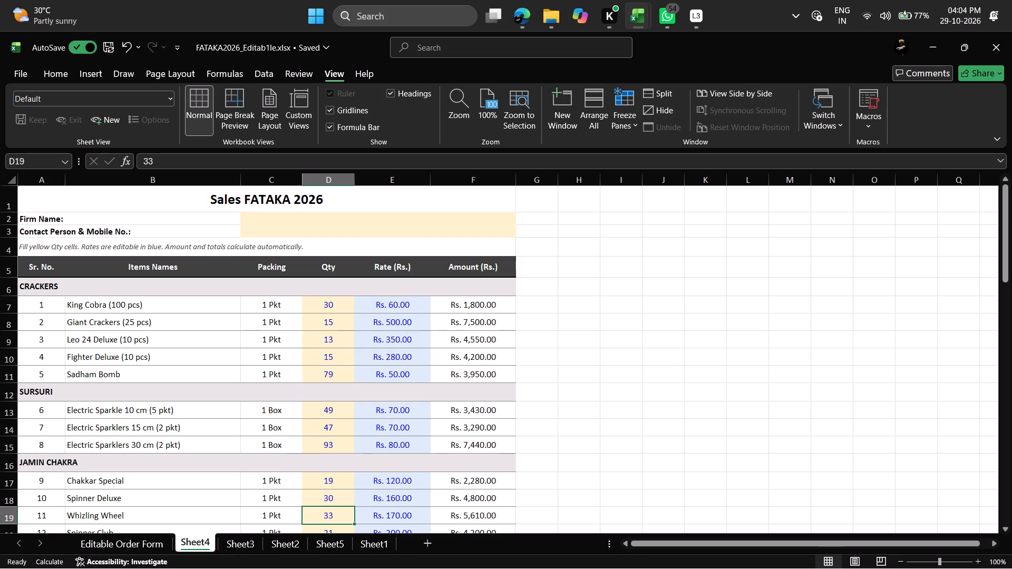
type("35")
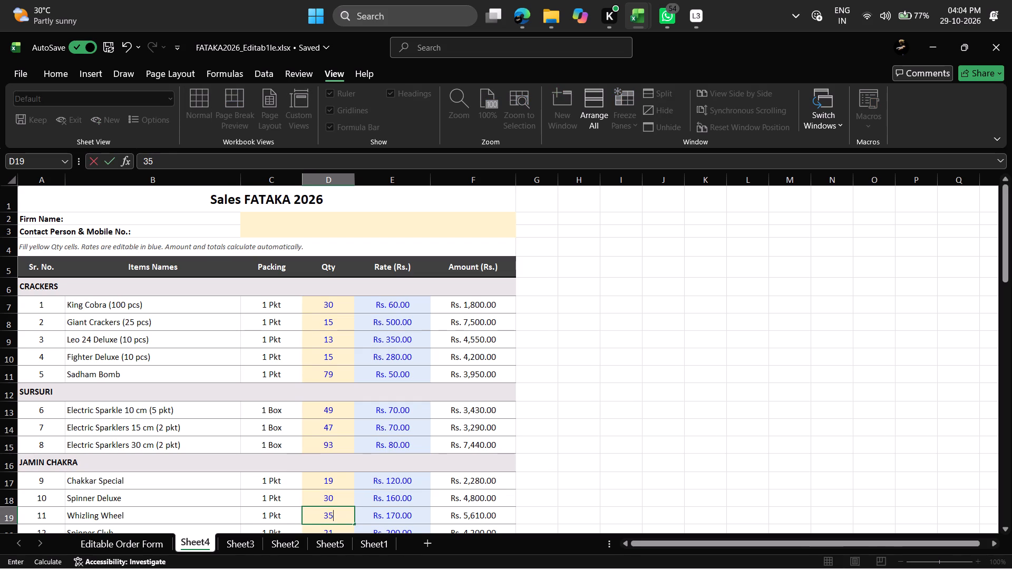
key("Down")
type("23")
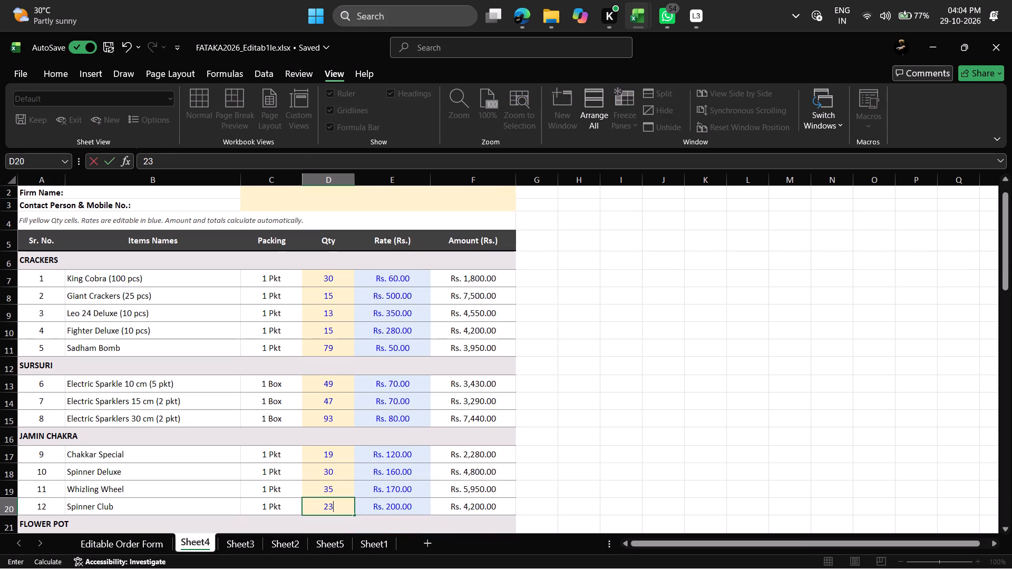
key("Down")
Set the FLOWER POT quantities to 47 for Colour Koti, 34 for Multi Color and 182 for Mud Pot.
key("Down")
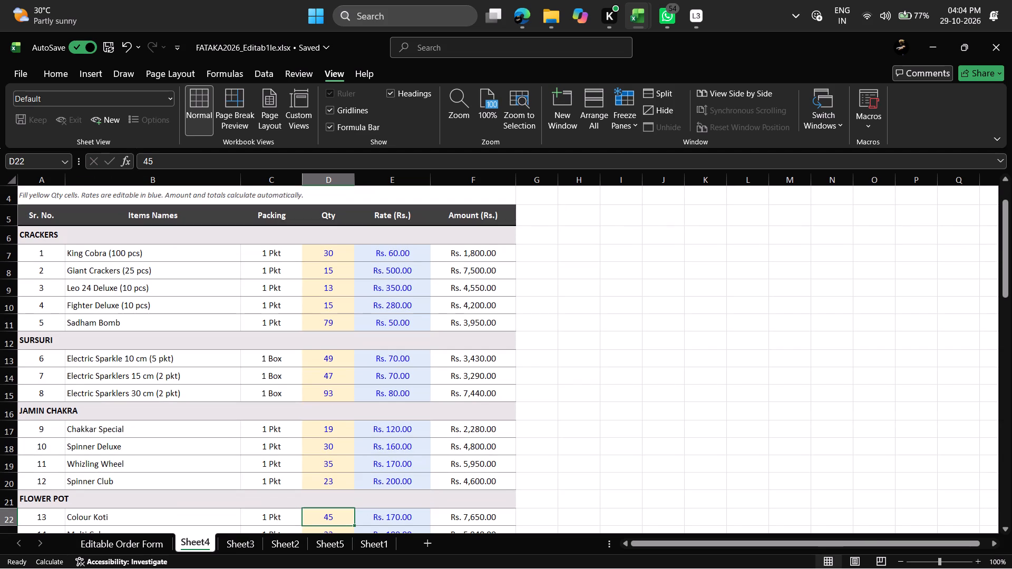
type("47")
key("Down")
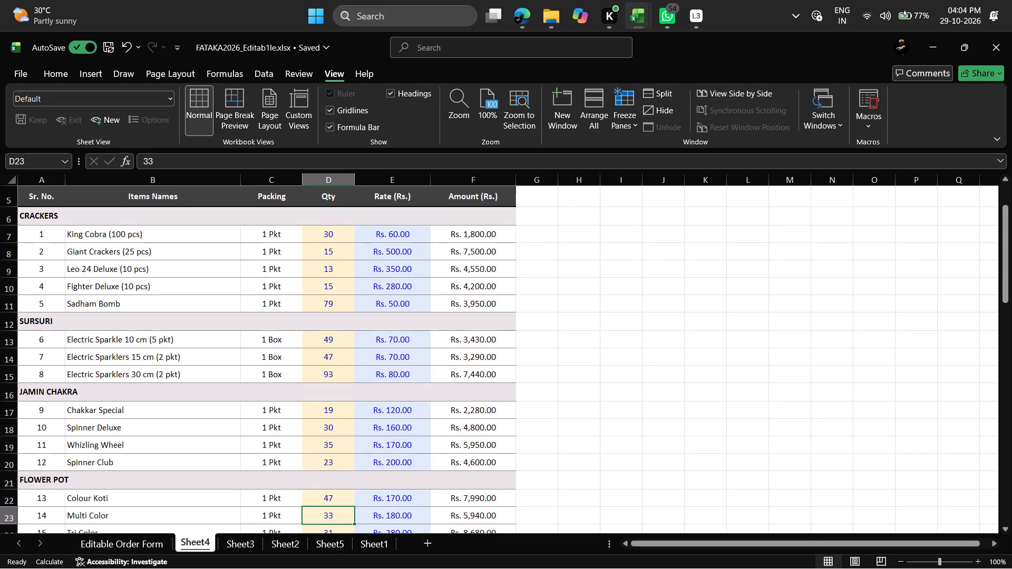
key("Down")
key("Up")
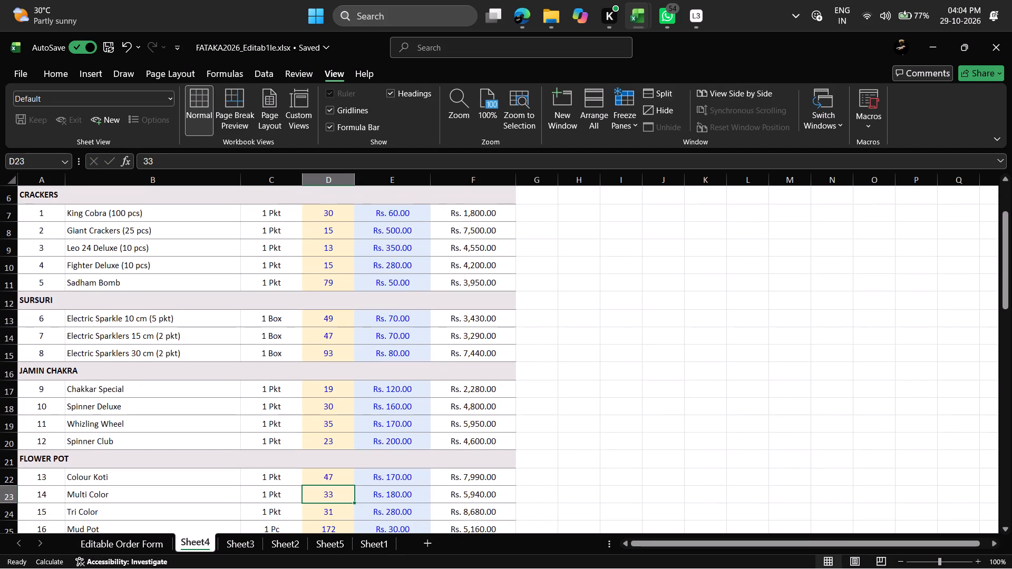
type("34")
key("Down")
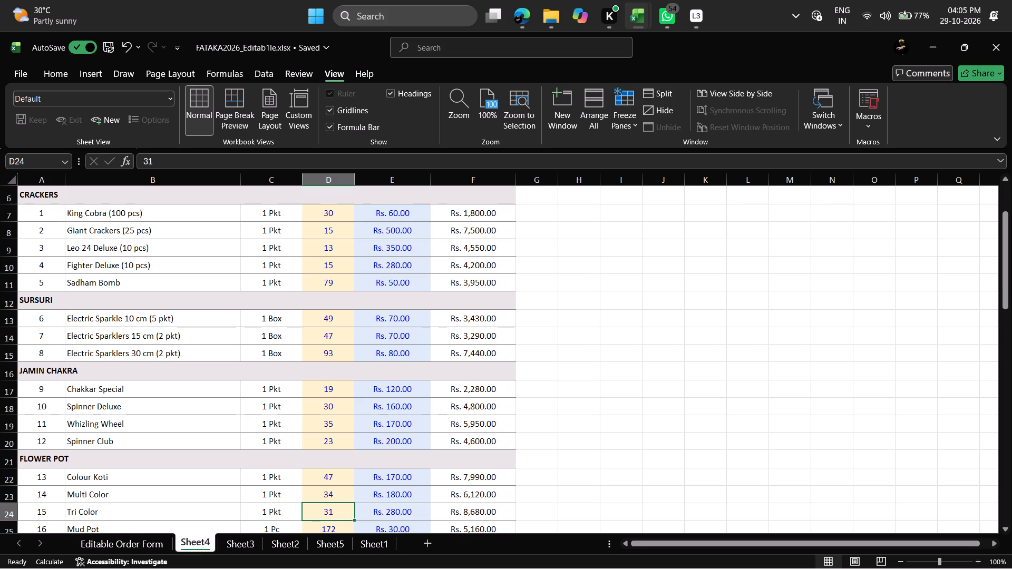
key("Down")
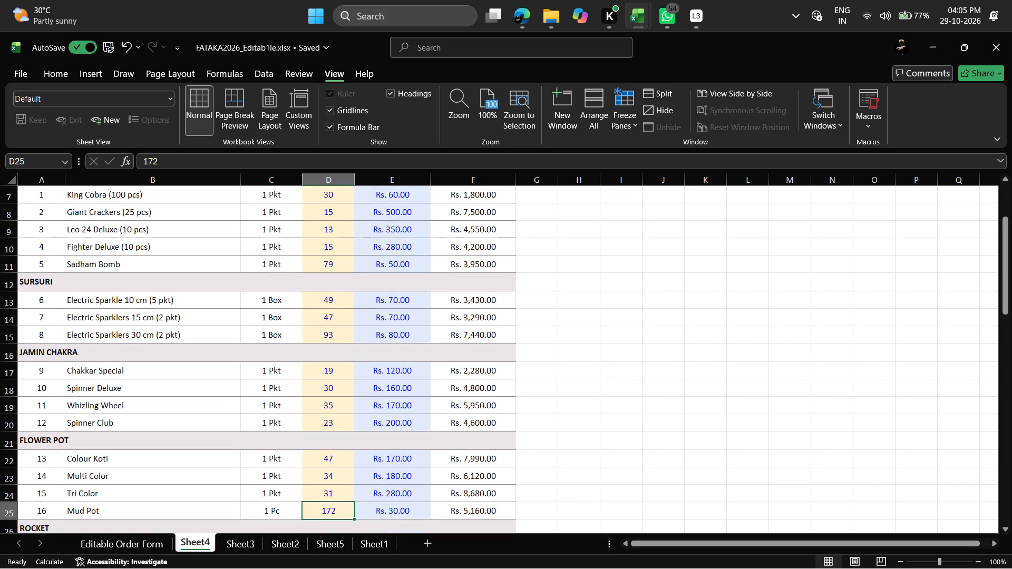
type("182")
key("Down")
Set the ROCKET quantities to 18 for Color Rocket and 10 for Crackling Rocket Lunik.
key("Down")
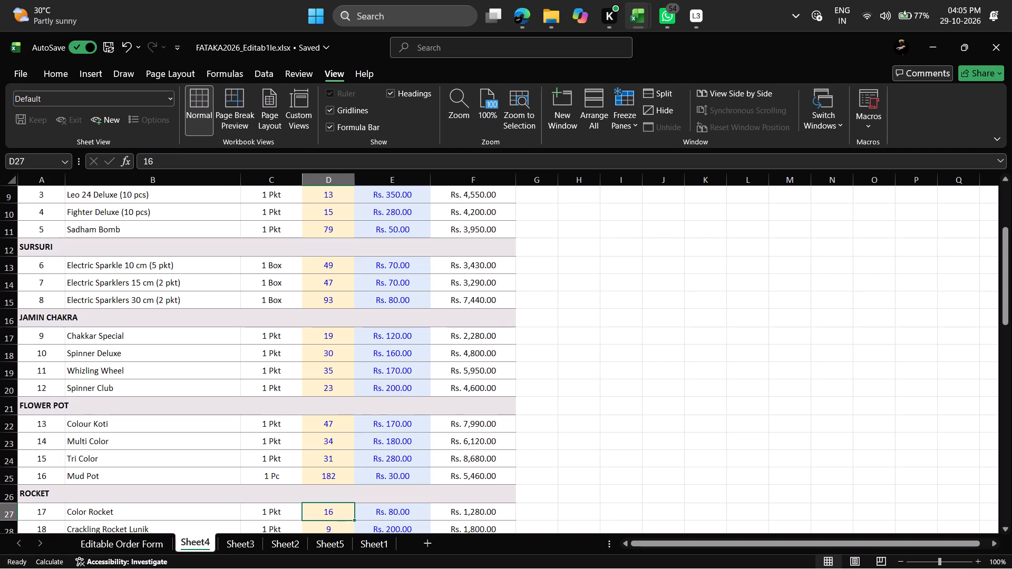
type("18")
key("Down")
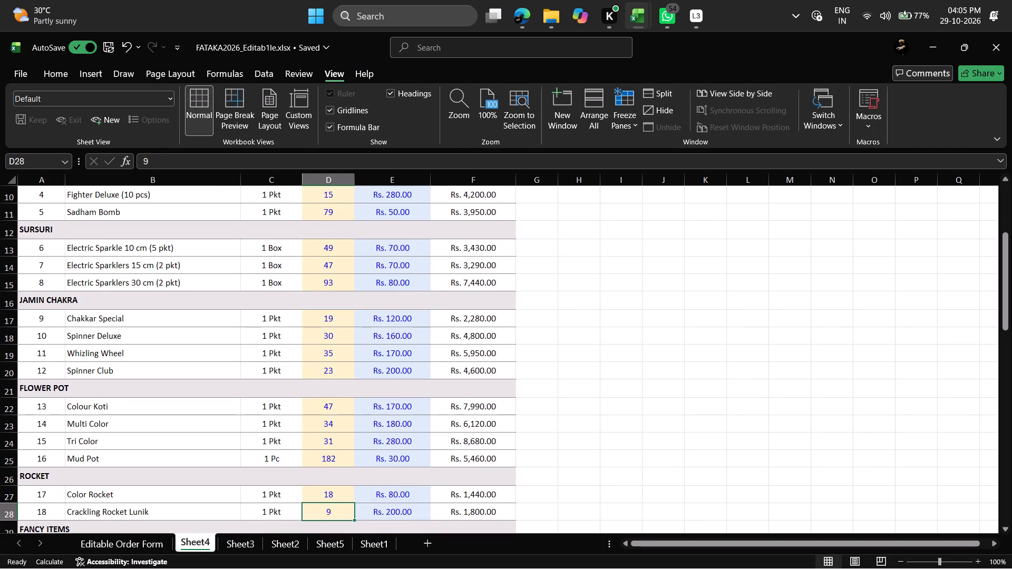
type("10")
key("Down")
key("Down")
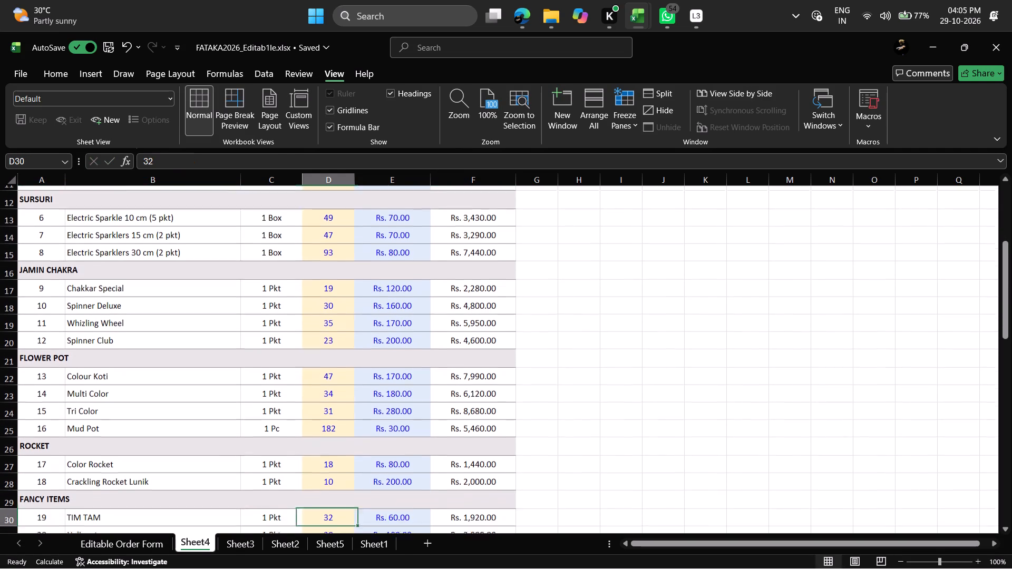
Set the FANCY ITEMS quantities to 34 for TIM TAM, 22 for Helicopter and 18 for Golden Rise.
type("34")
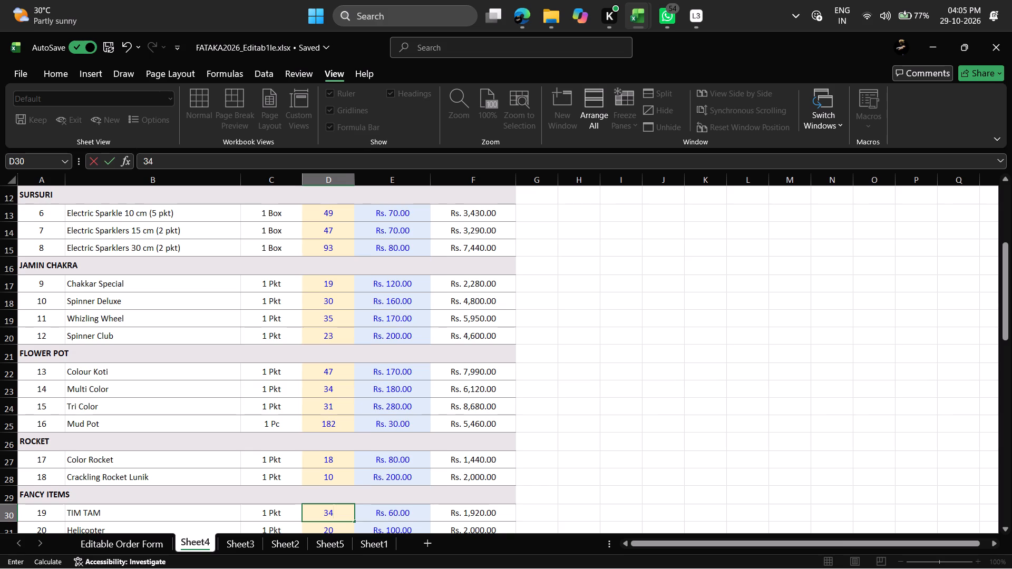
key("Down")
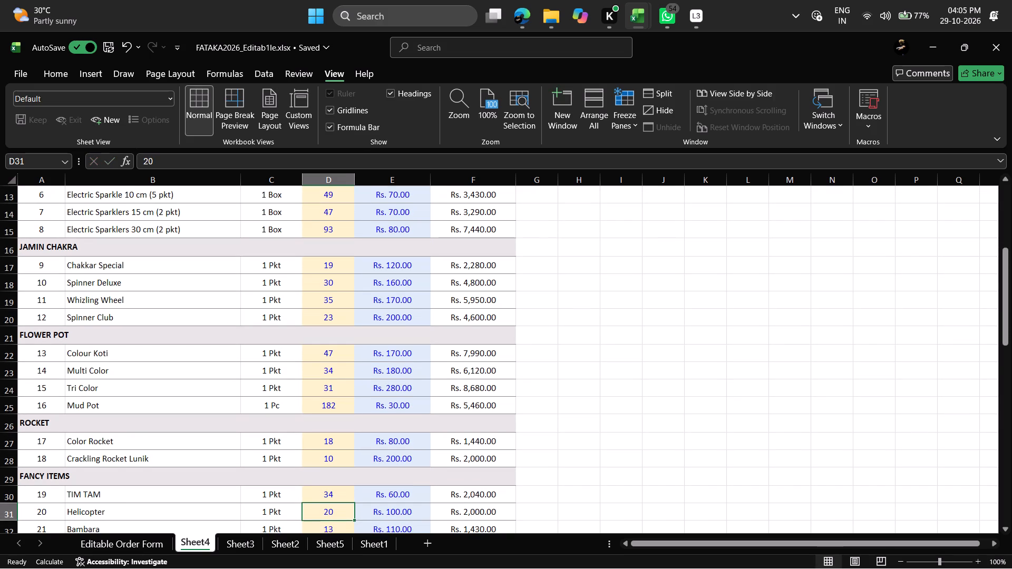
type("22")
key("Down")
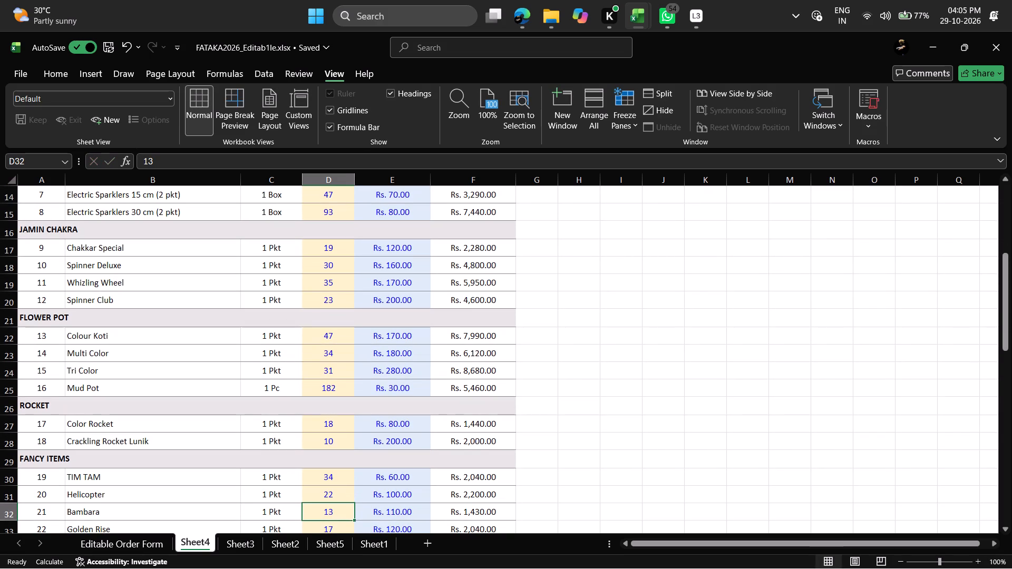
key("Down")
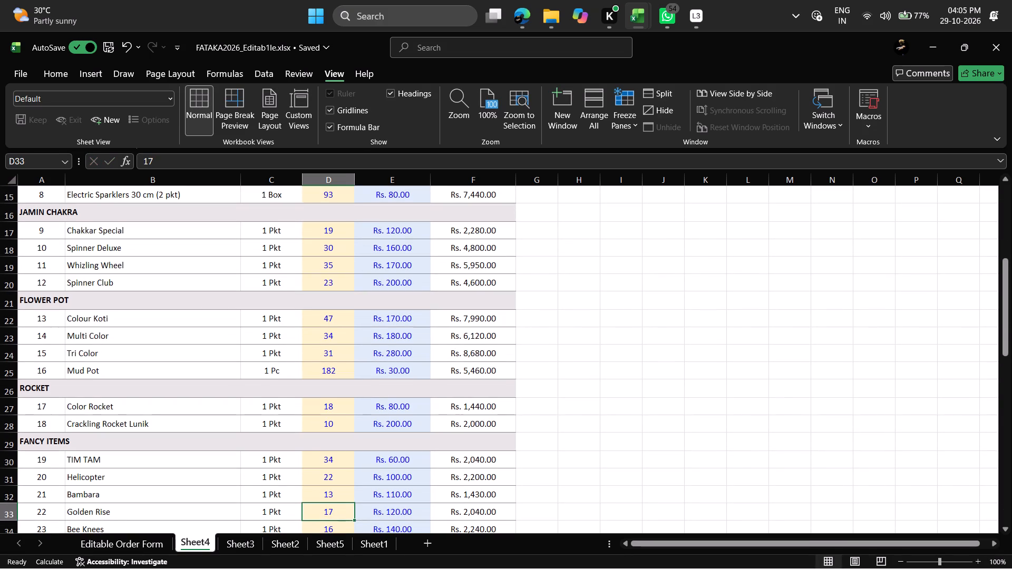
type("18")
key("Down")
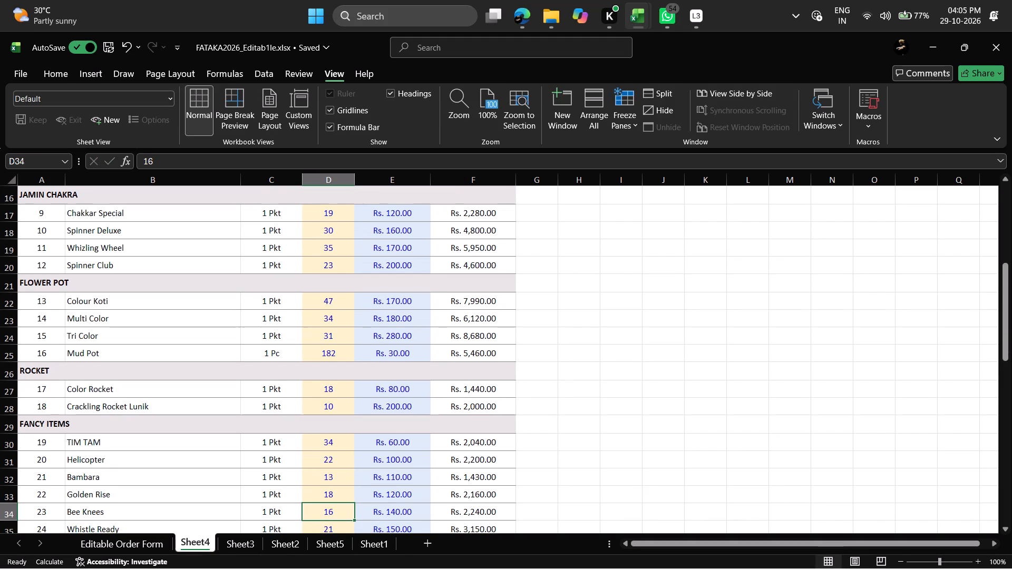
Set the FANCY ITEMS quantities to 17 for Bee Knees, 22 for Whistle Ready and 24 for Ring Ring.
type("17")
key("Down")
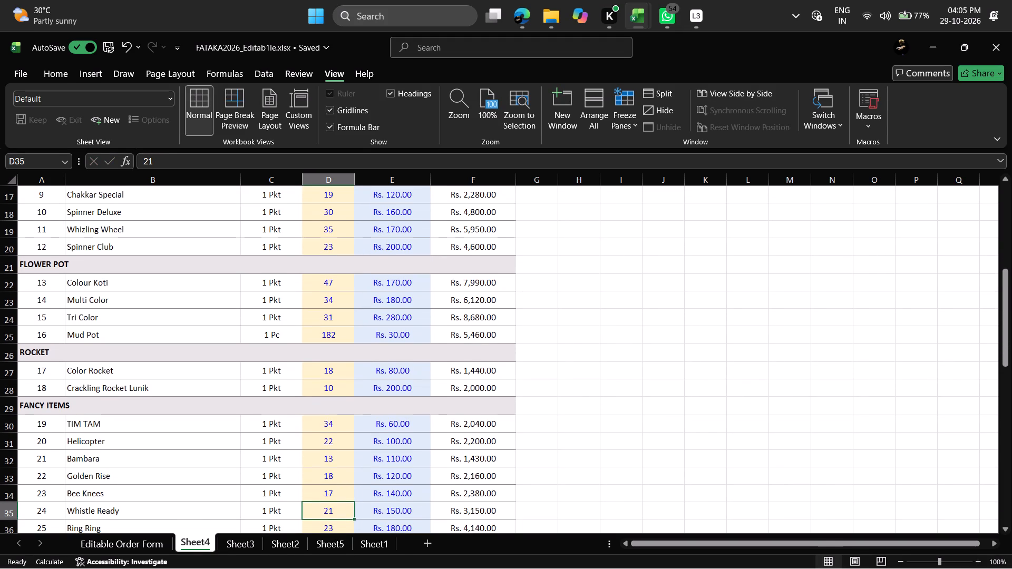
type("22")
key("Down")
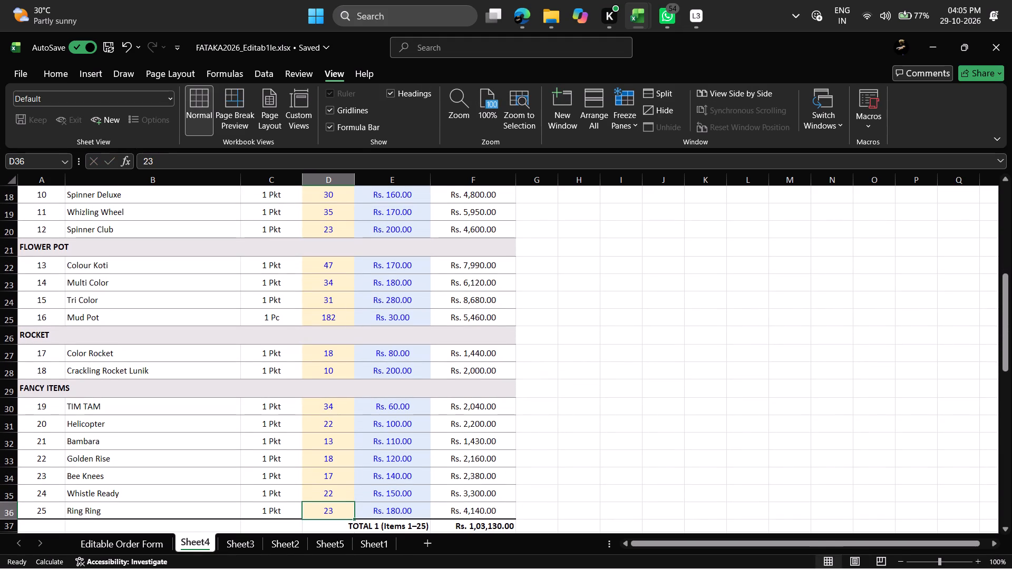
type("24")
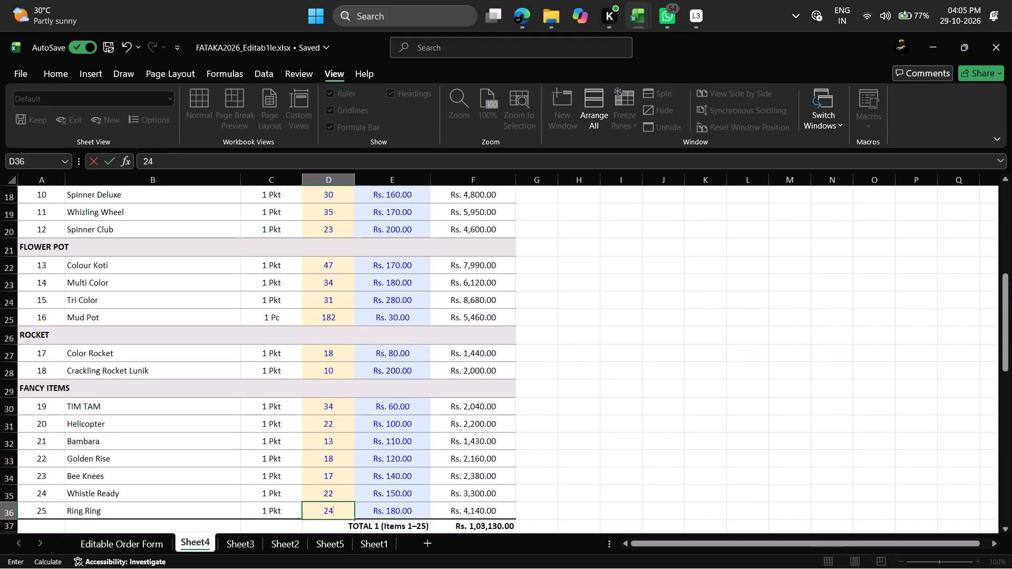
key("Down")
Set the SKY SHOT quantities to 19 for Aliens Power, 17 for Fantasy Flash, 20 for Amazing Blooms and 12 for All Time Choice.
key("Down")
key("Down")
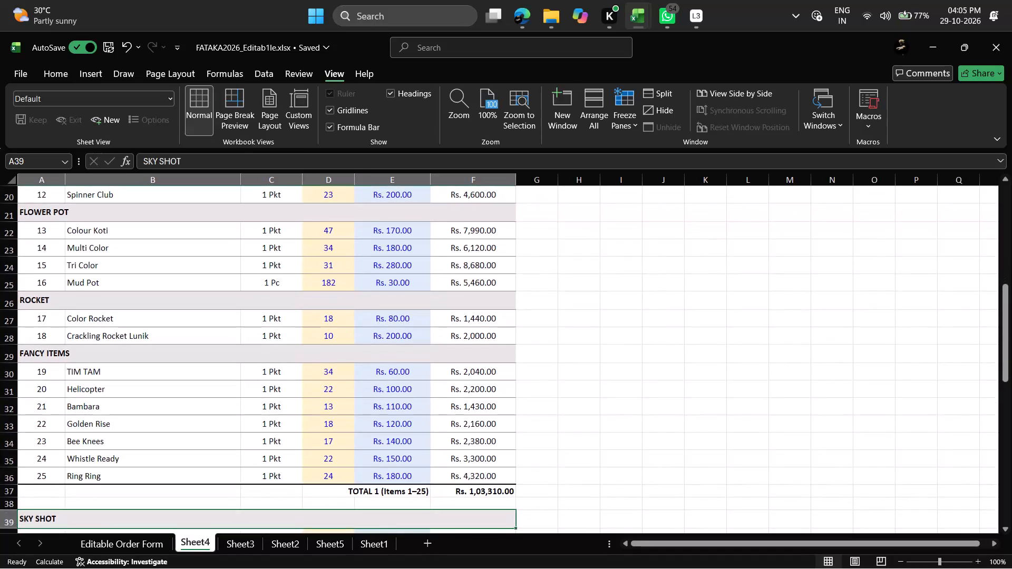
key("Down")
type("19")
key("Down")
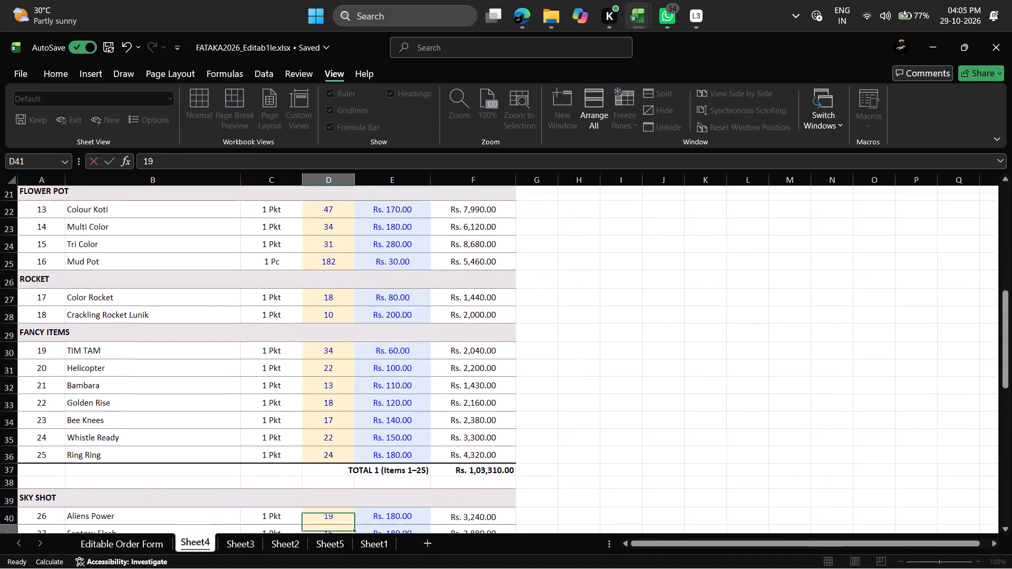
type("17")
key("Down")
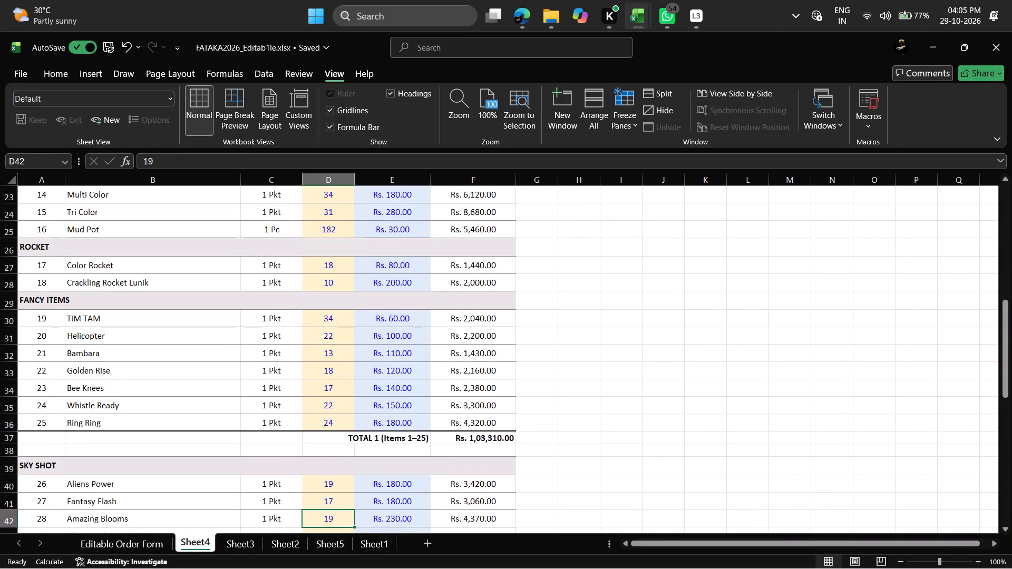
type("20")
key("Down")
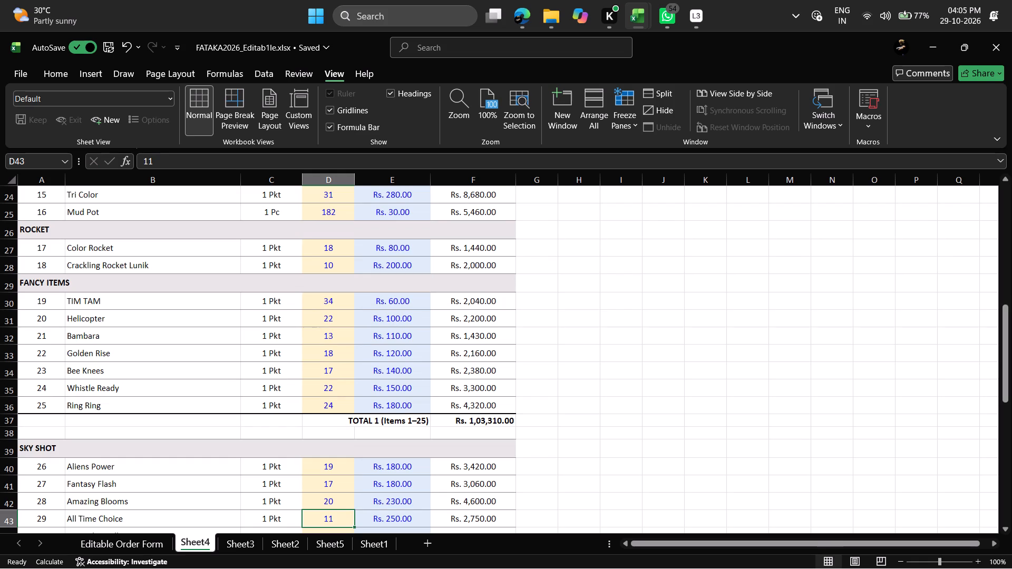
type("12")
key("Down")
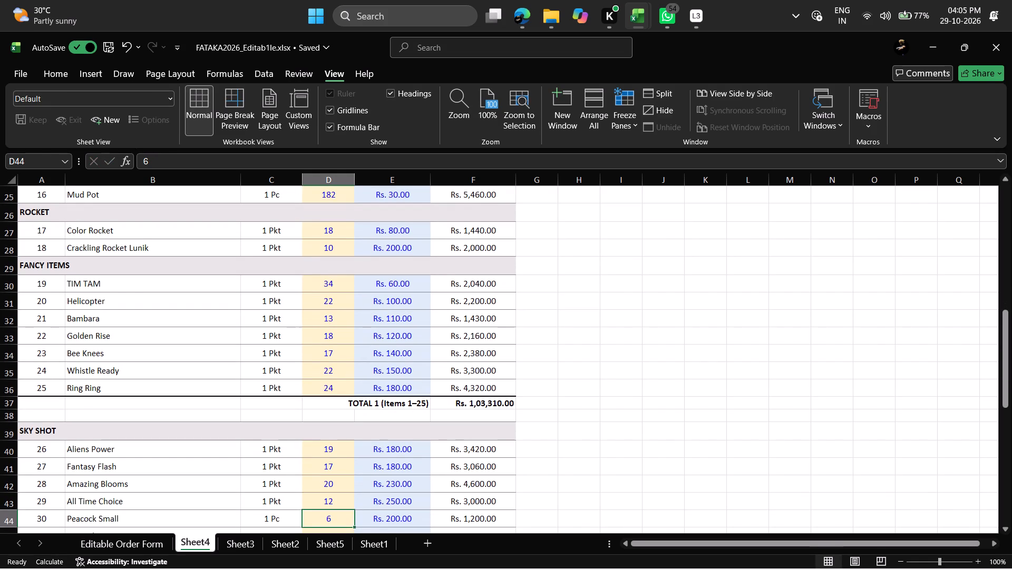
Set the SKY SHOT quantities to 14 for Peacock Big, 7 for Crack Jack 12 Shot and 103 for 2-inch Pipe (Any Colour).
key("Down")
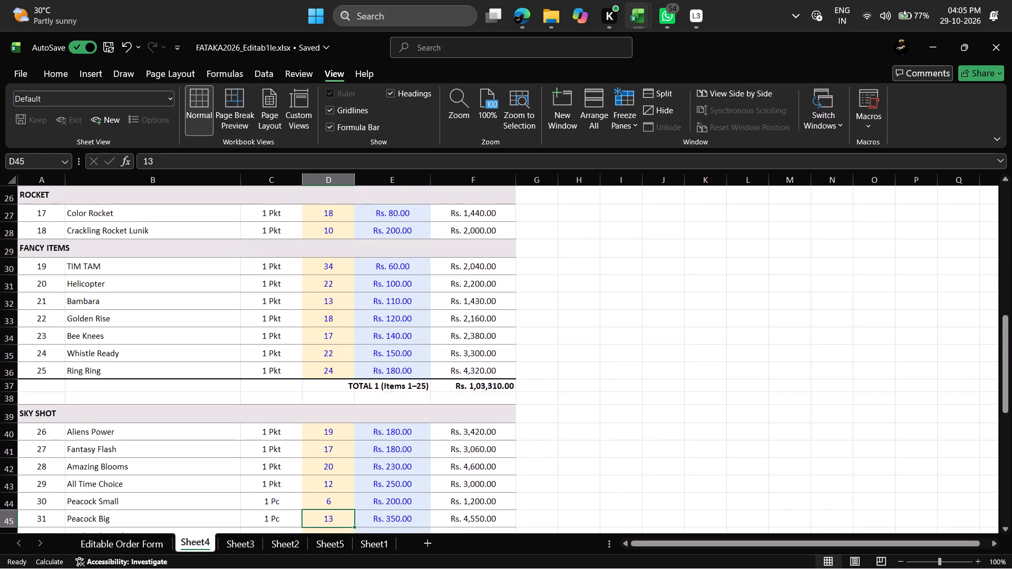
type("18")
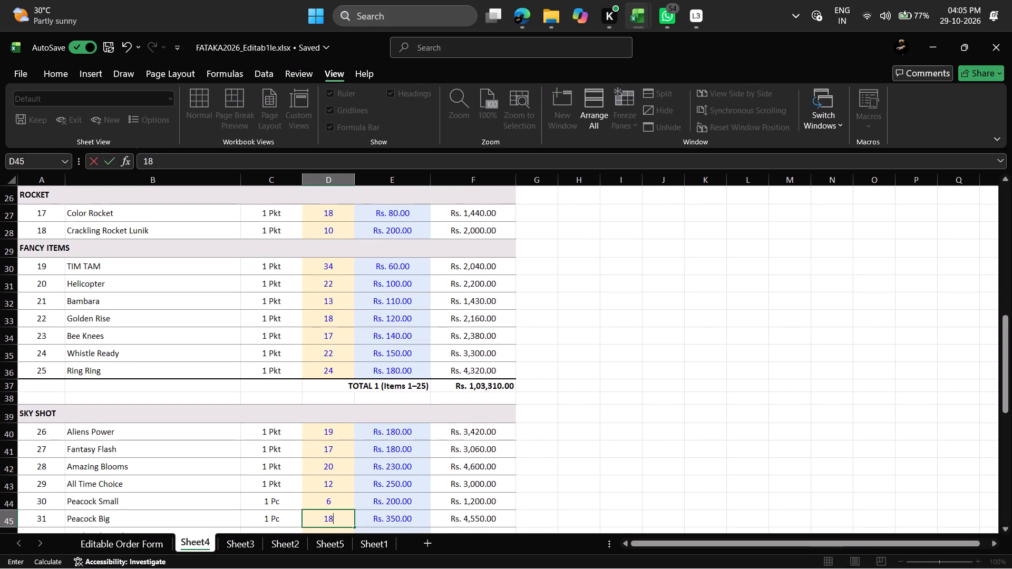
key("BackSpace")
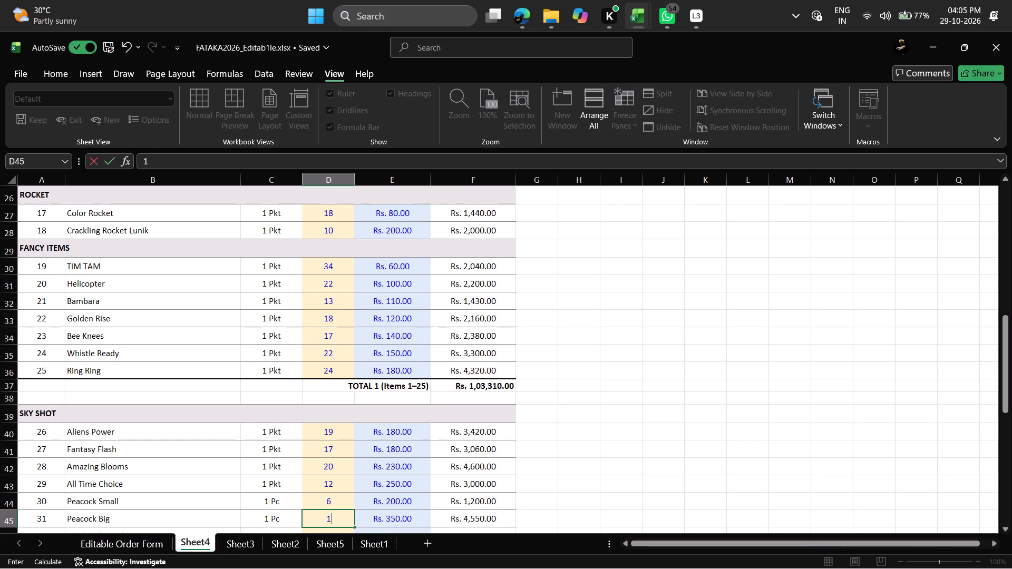
key("4")
key("Down")
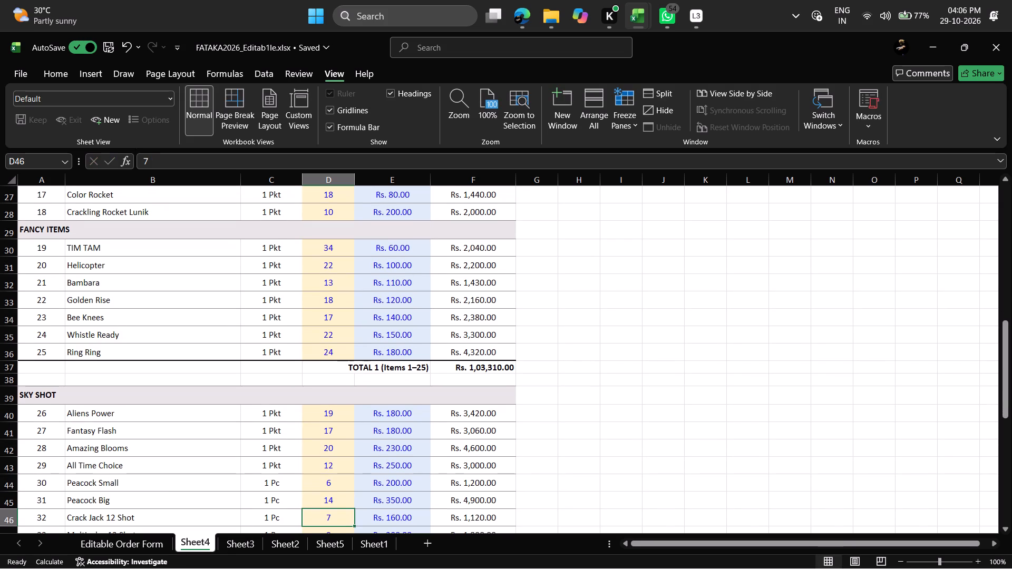
key("9")
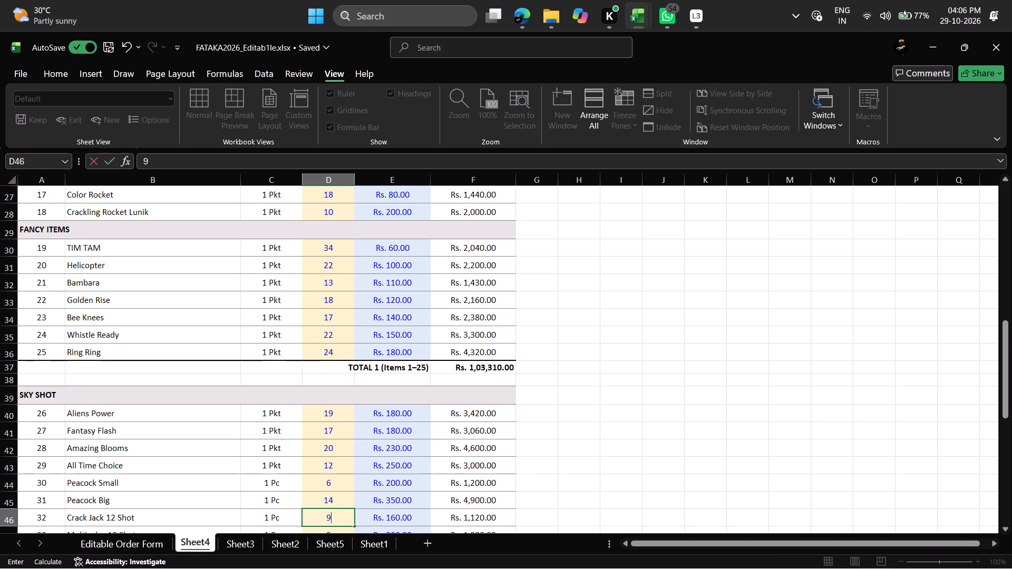
key("7")
key("BackSpace")
key("BackSpace")
key("7")
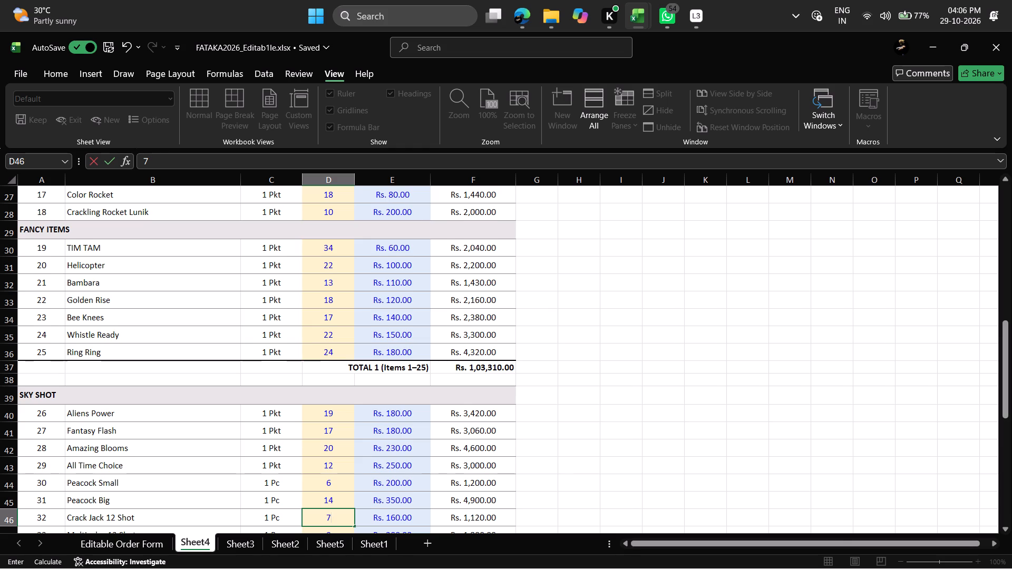
key("Down")
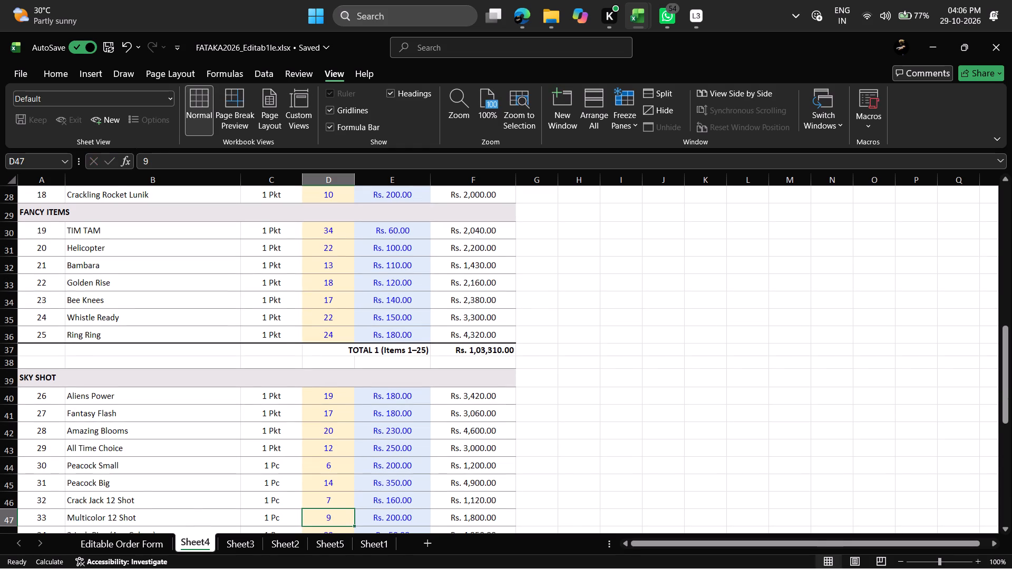
key("Down")
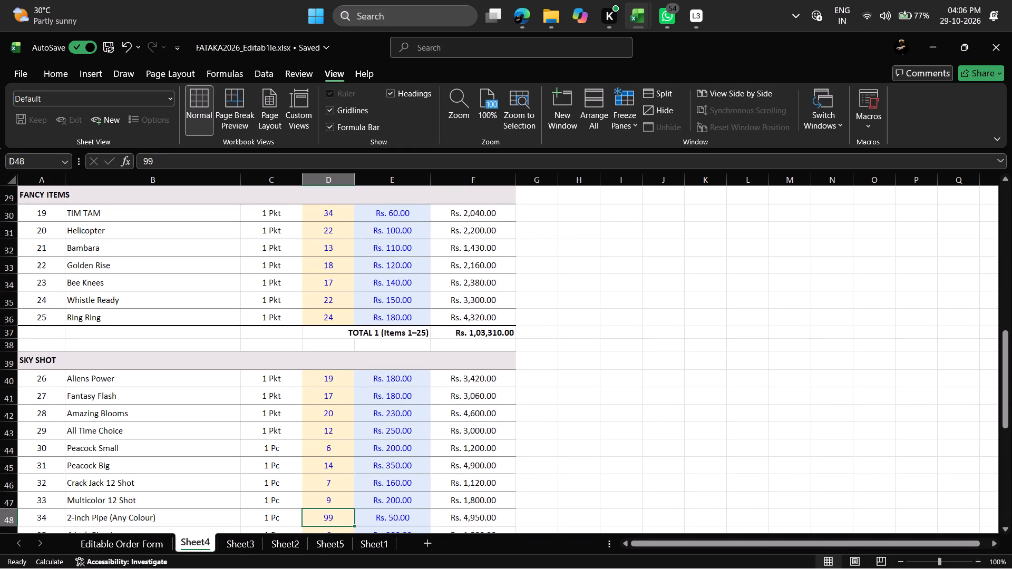
type("103")
key("Down")
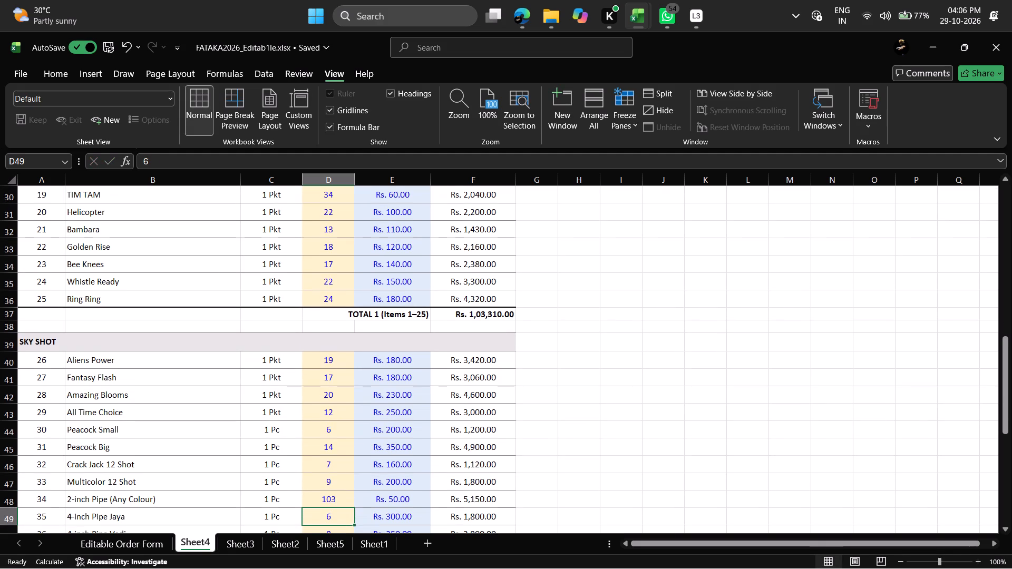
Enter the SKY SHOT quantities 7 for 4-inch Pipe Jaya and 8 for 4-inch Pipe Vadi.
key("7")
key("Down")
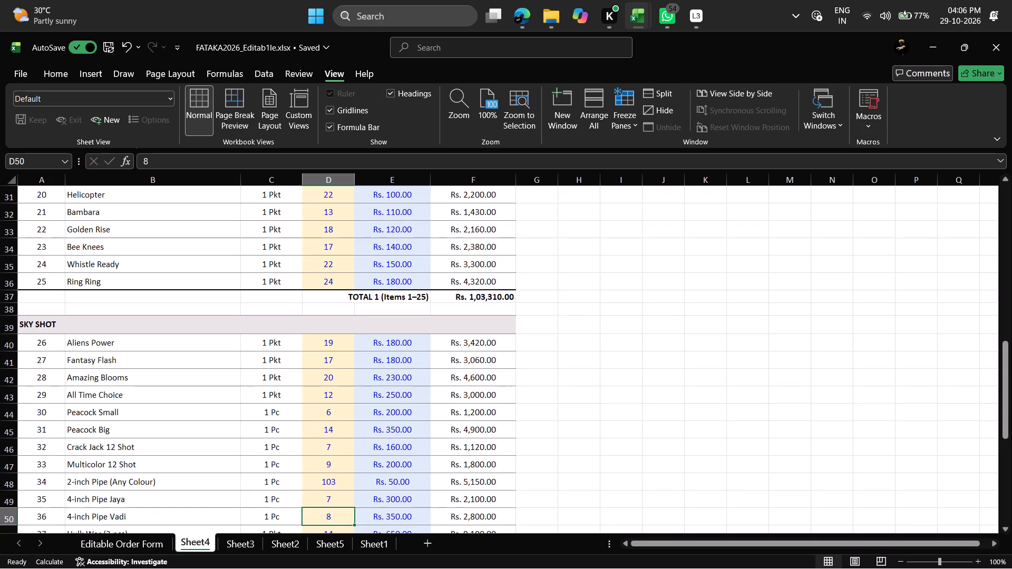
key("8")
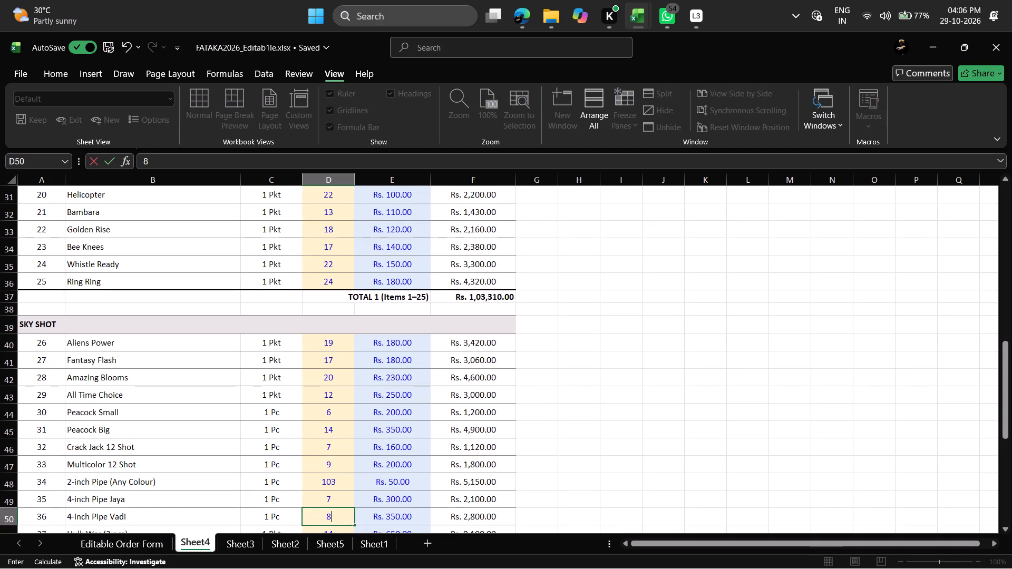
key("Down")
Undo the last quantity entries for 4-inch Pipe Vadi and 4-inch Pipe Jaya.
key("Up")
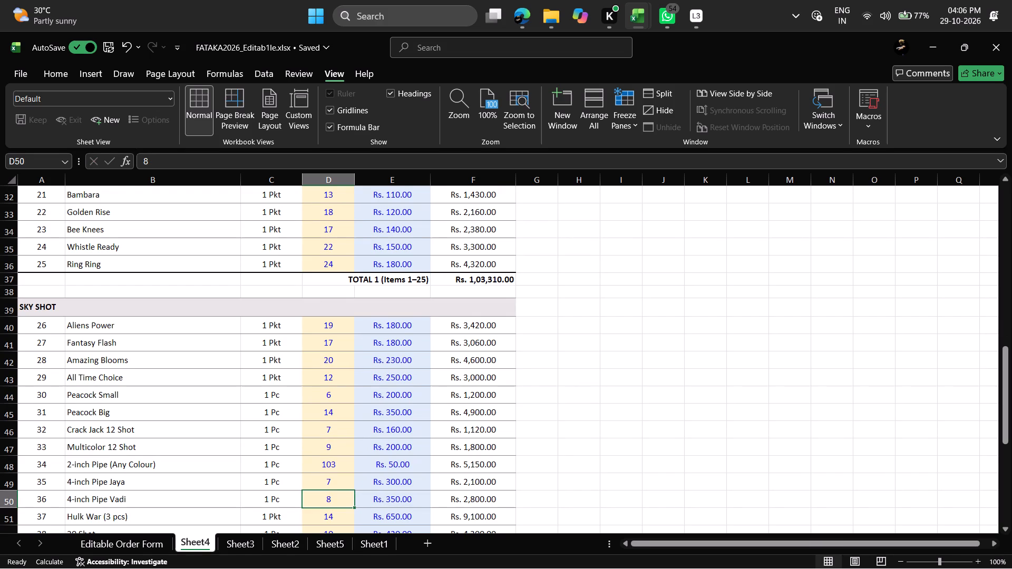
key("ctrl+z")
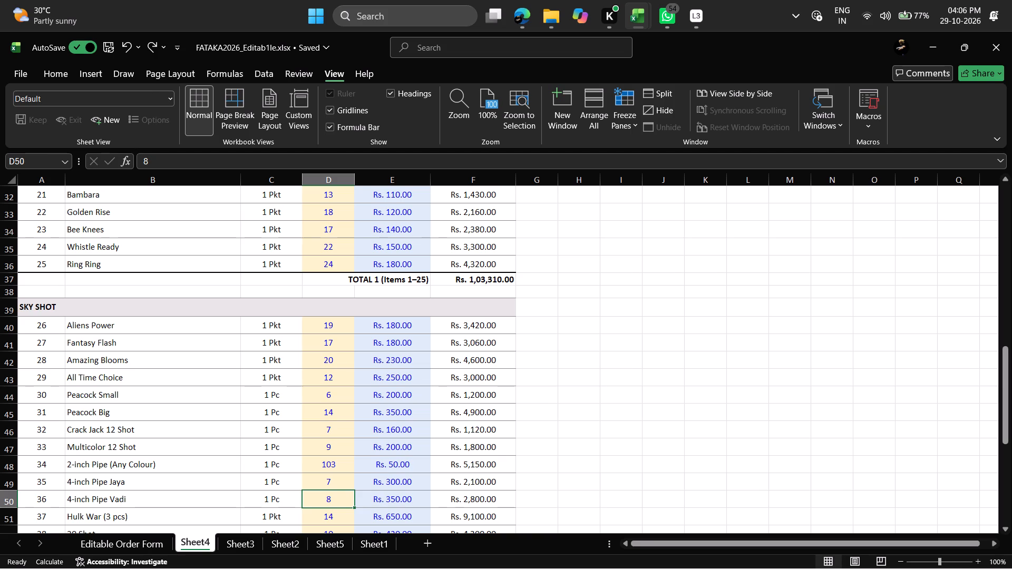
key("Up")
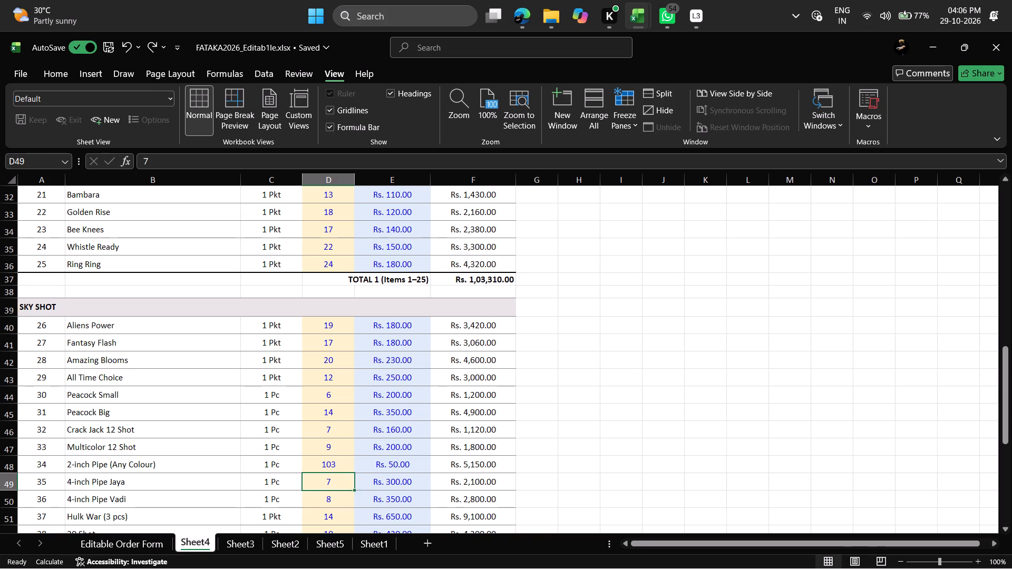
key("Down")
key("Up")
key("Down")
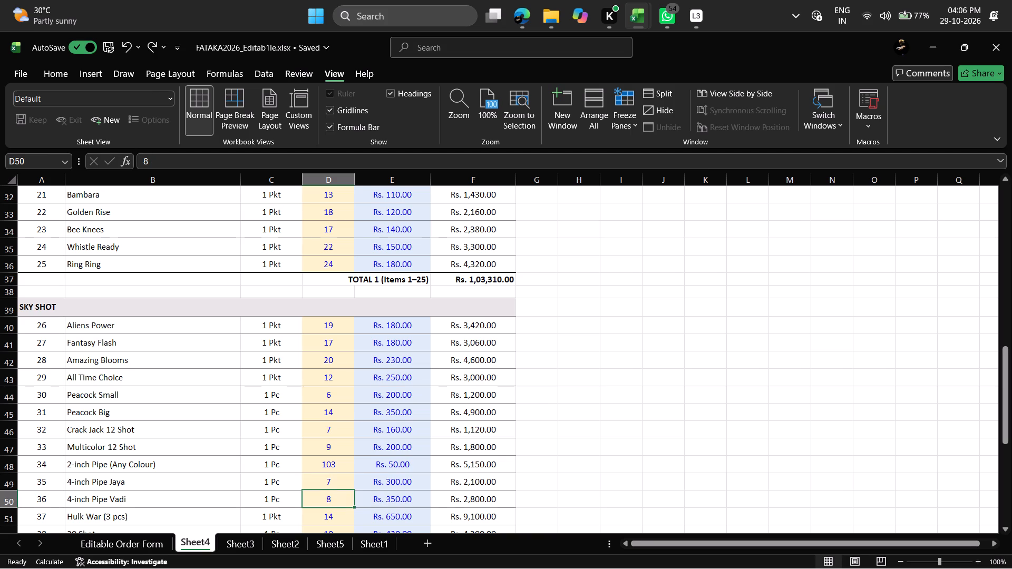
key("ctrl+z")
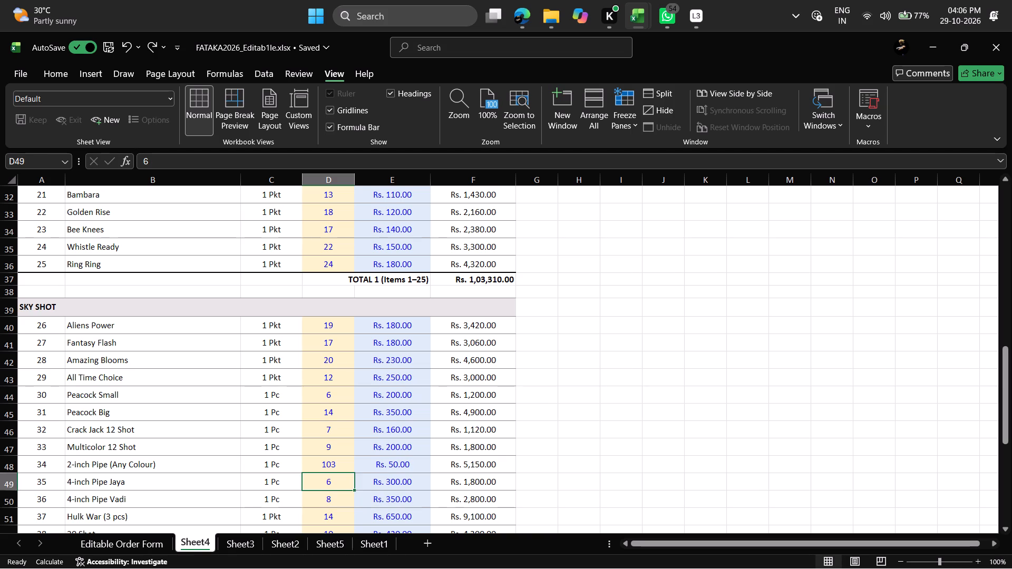
Set the SKY SHOT quantity for 4-inch Pipe Jaya to 7.
key("Down")
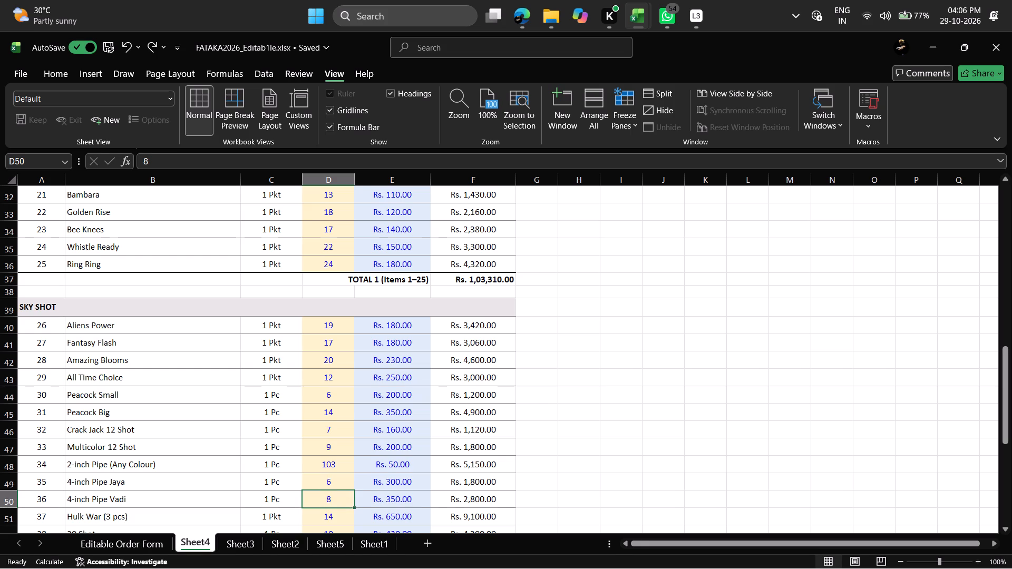
key("Up")
key("Up")
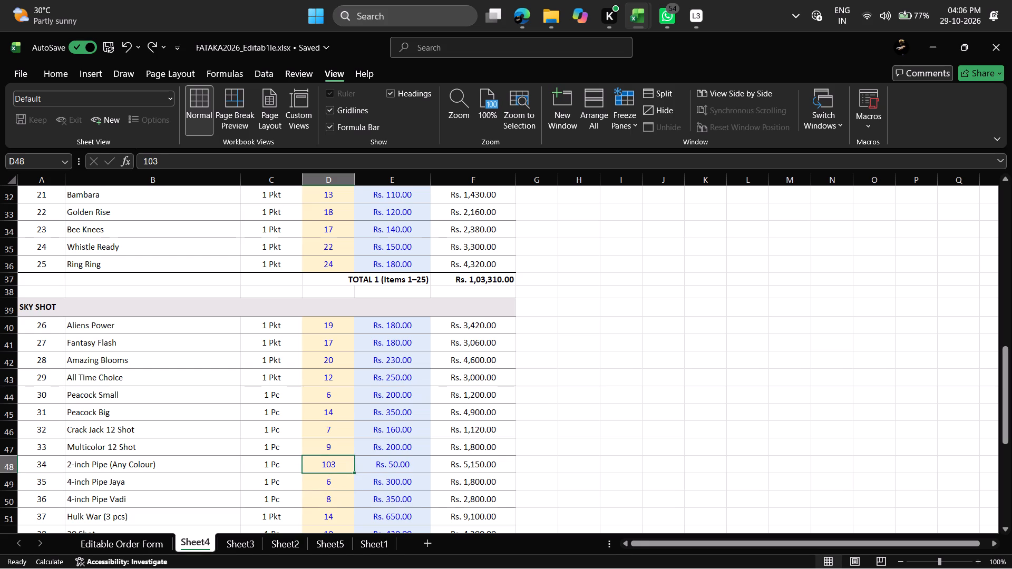
key("Down")
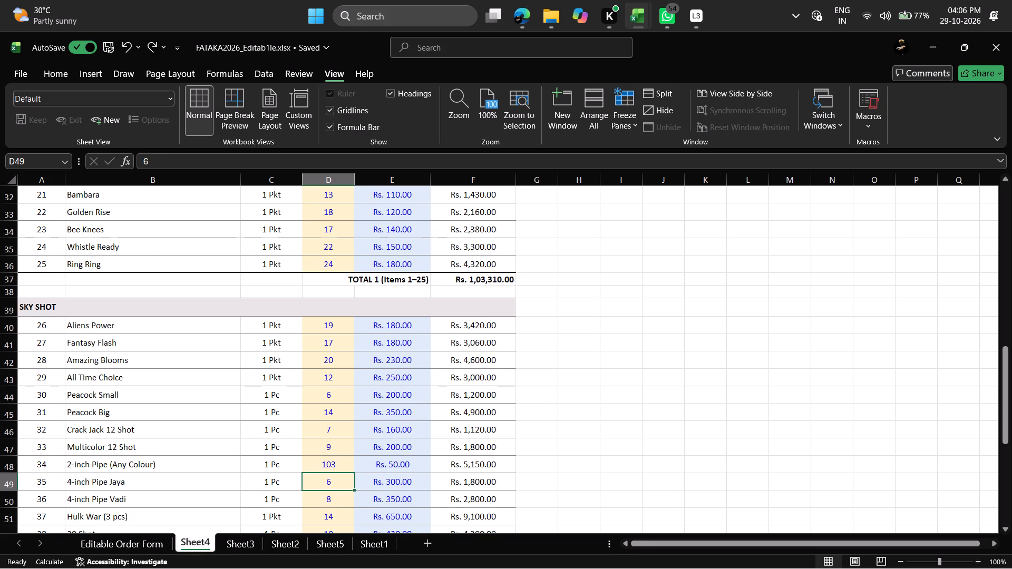
key("7")
key("Down")
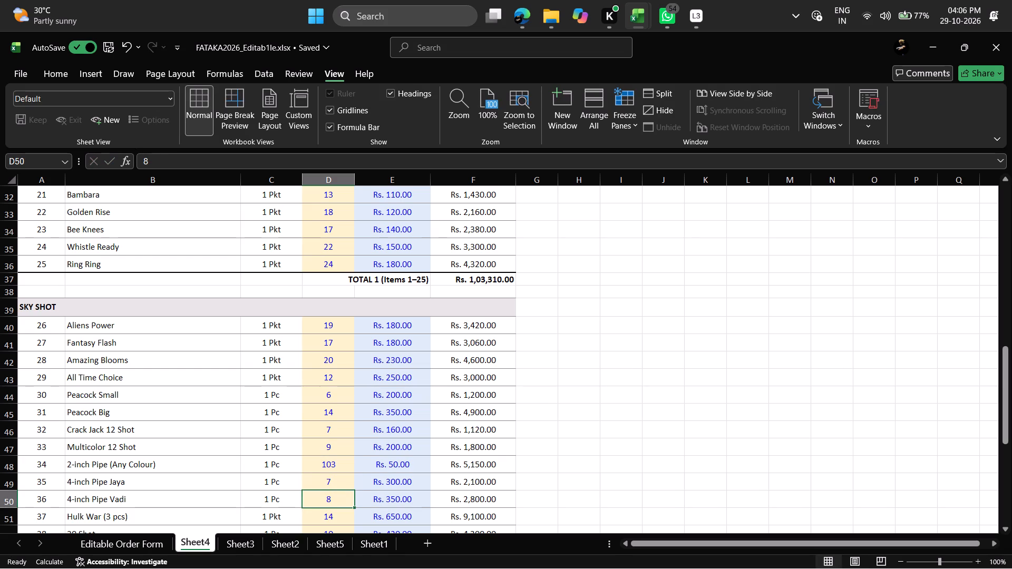
Set the SKY SHOT quantities to 16 for Hulk War (3 pcs), 11 for 30 Shot and 12 for 60 Shot.
key("Down")
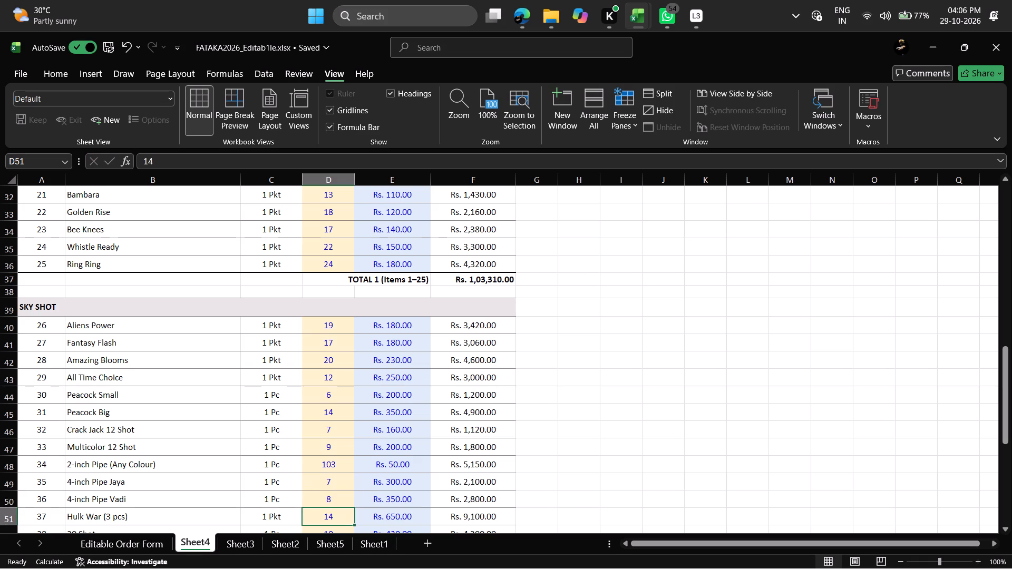
type("16")
key("Down")
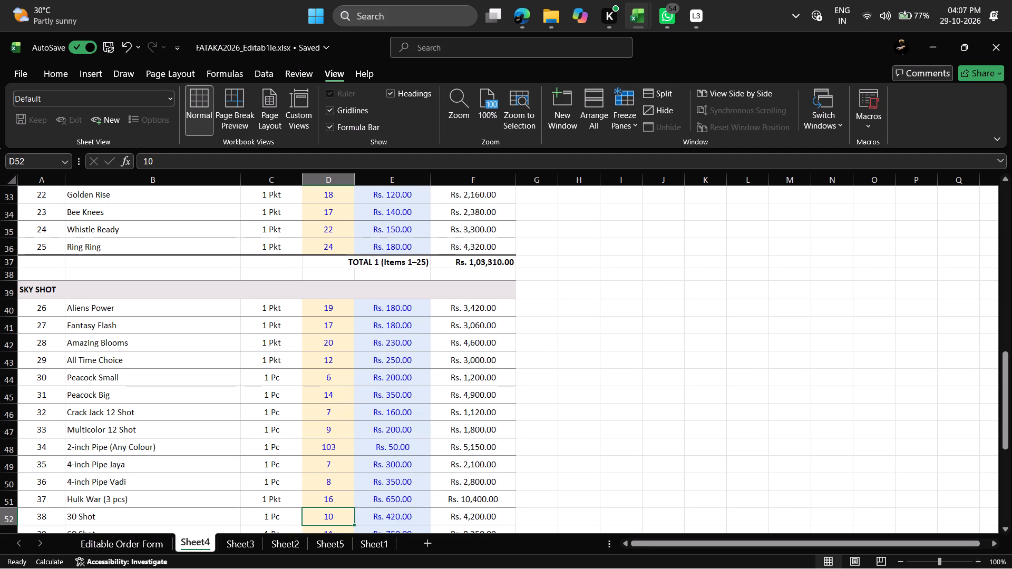
type("11")
key("Down")
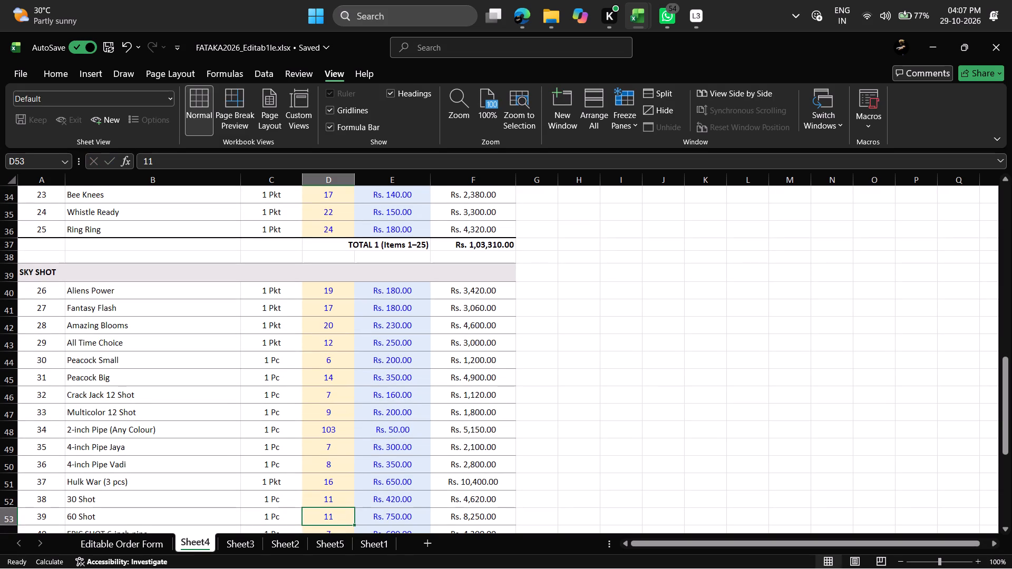
key("1")
key("2")
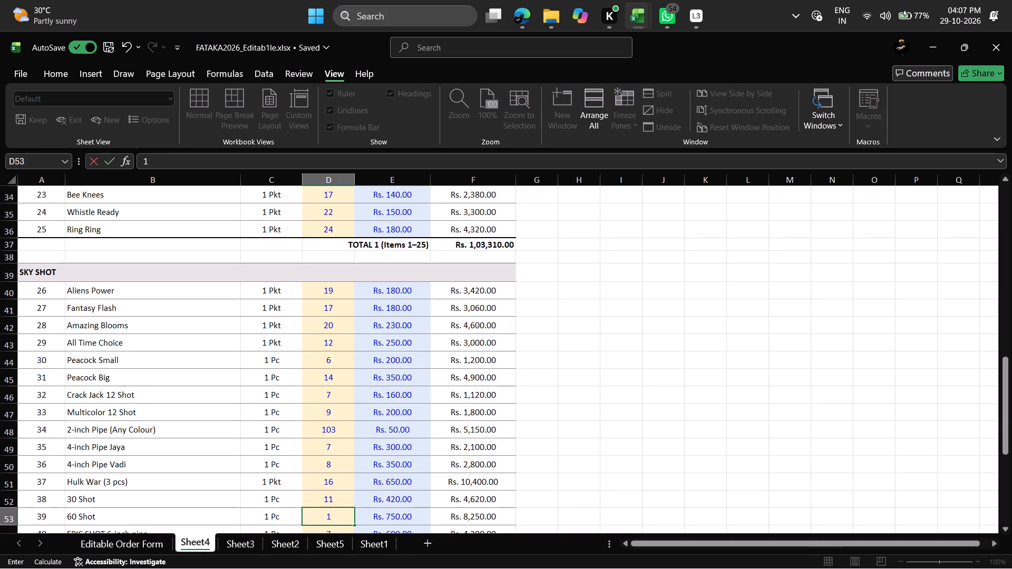
key("Down")
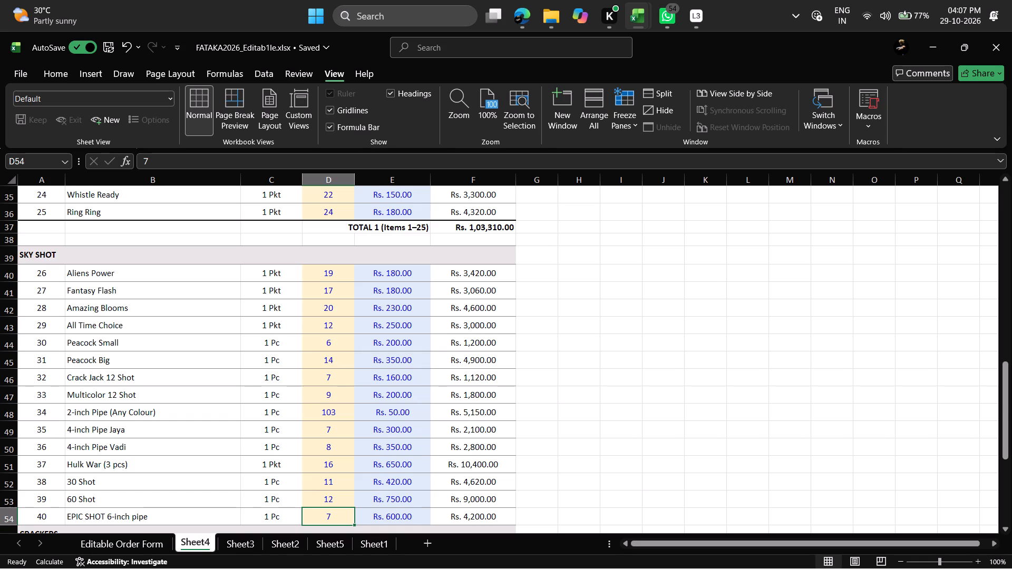
Check the quantities for EPIC SHOT 6-inch pipe and the CRACKERS items 41 to 44, down to the grand total.
key("Down")
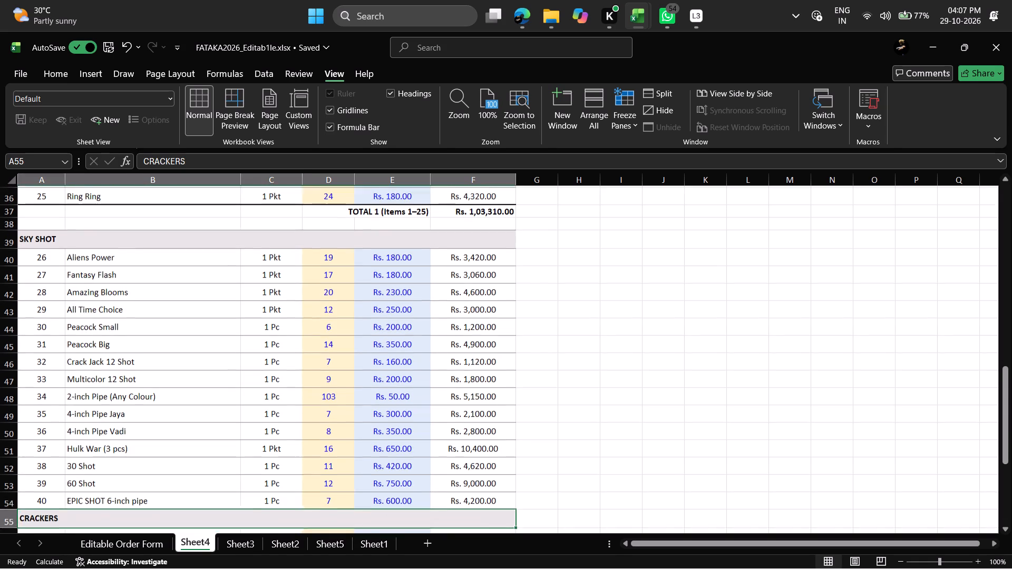
key("Down")
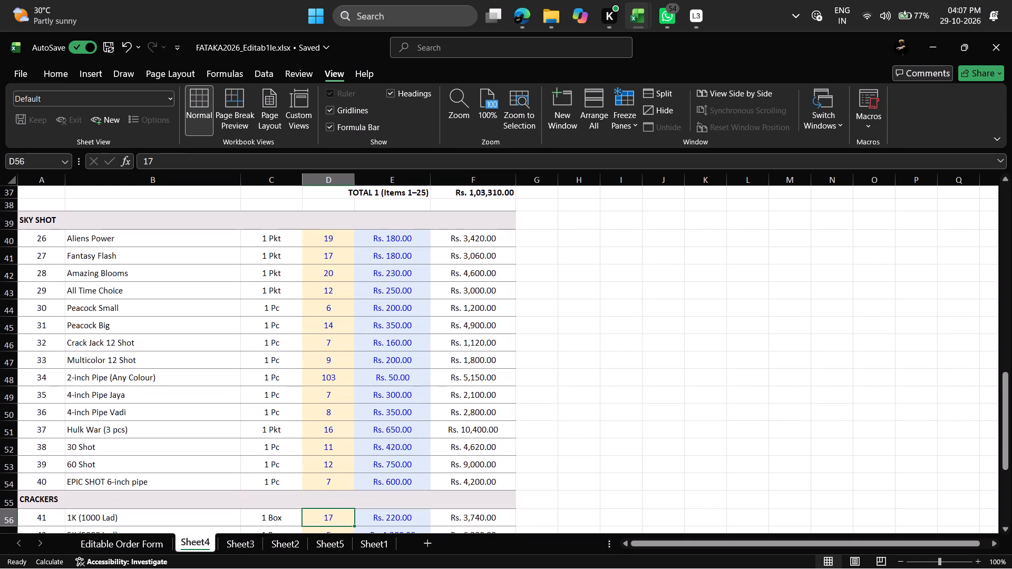
key("Down")
key("Down")
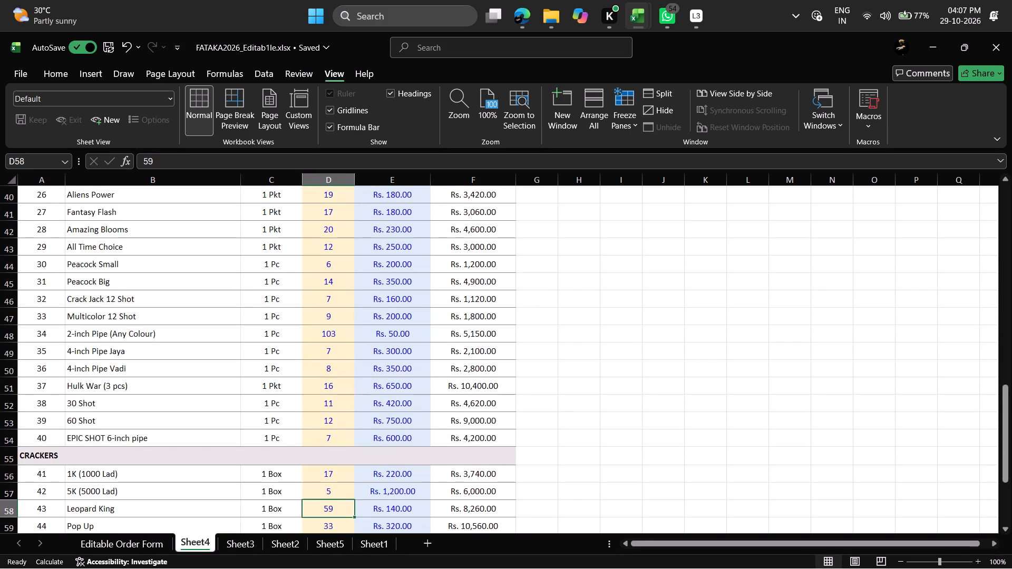
key("Down")
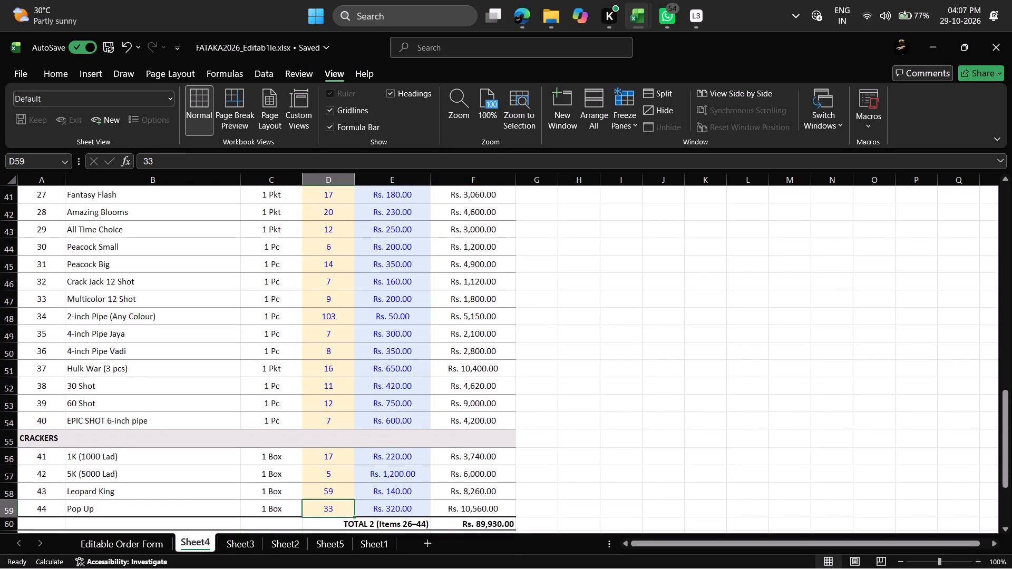
key("Up")
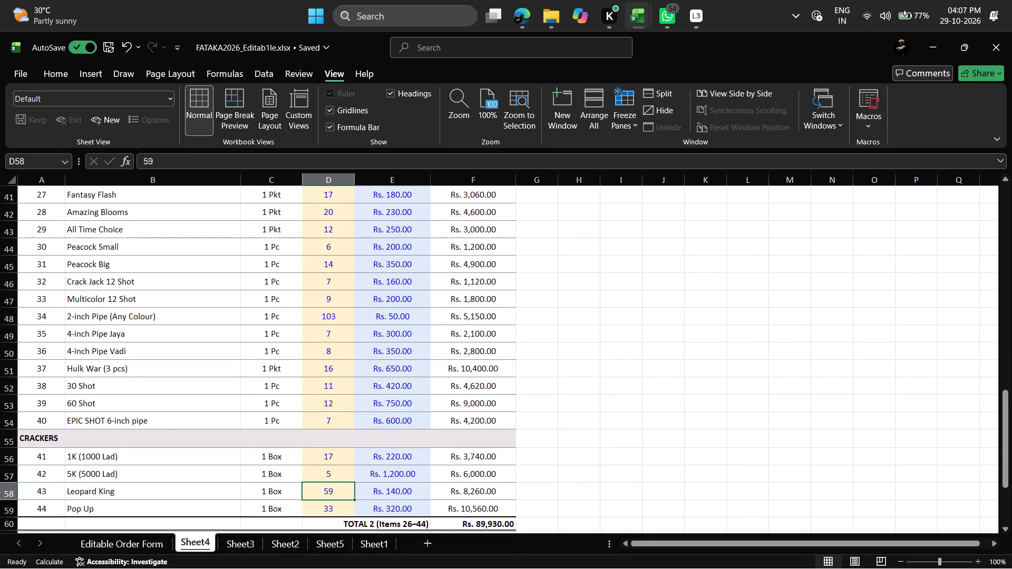
key("Down")
key("Down")
key("Up")
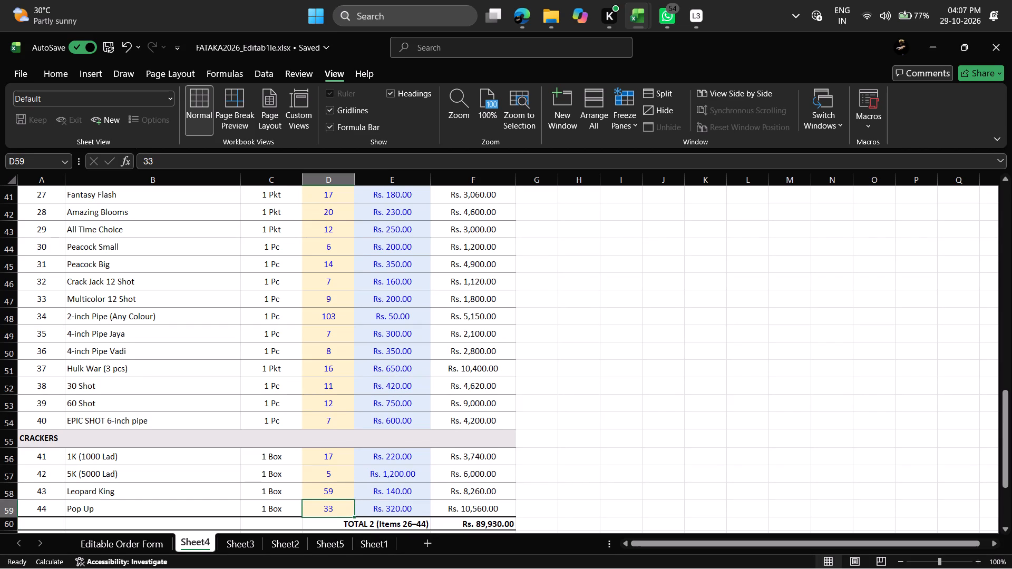
key("Right")
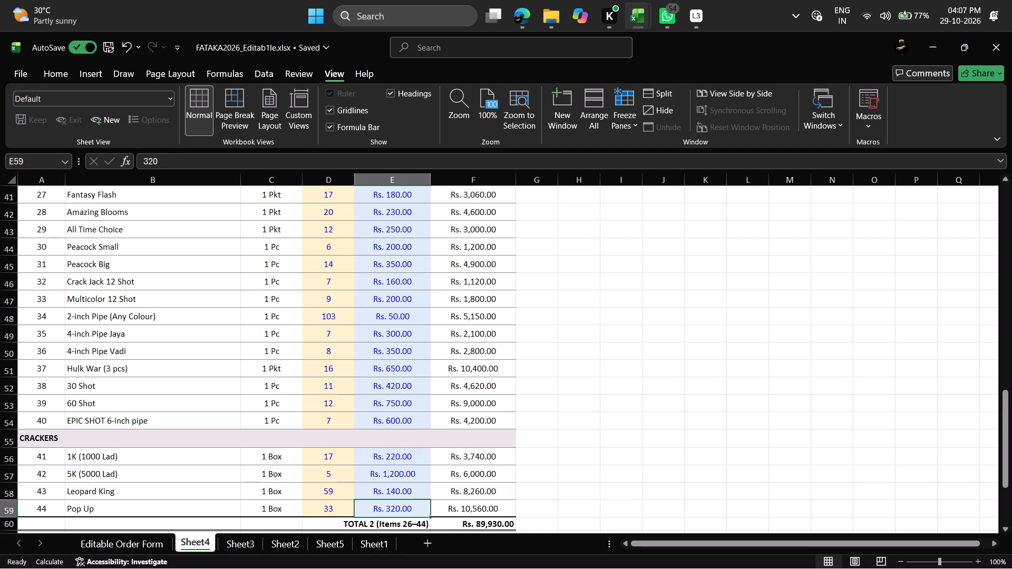
key("Right")
key("Down")
key("Down")
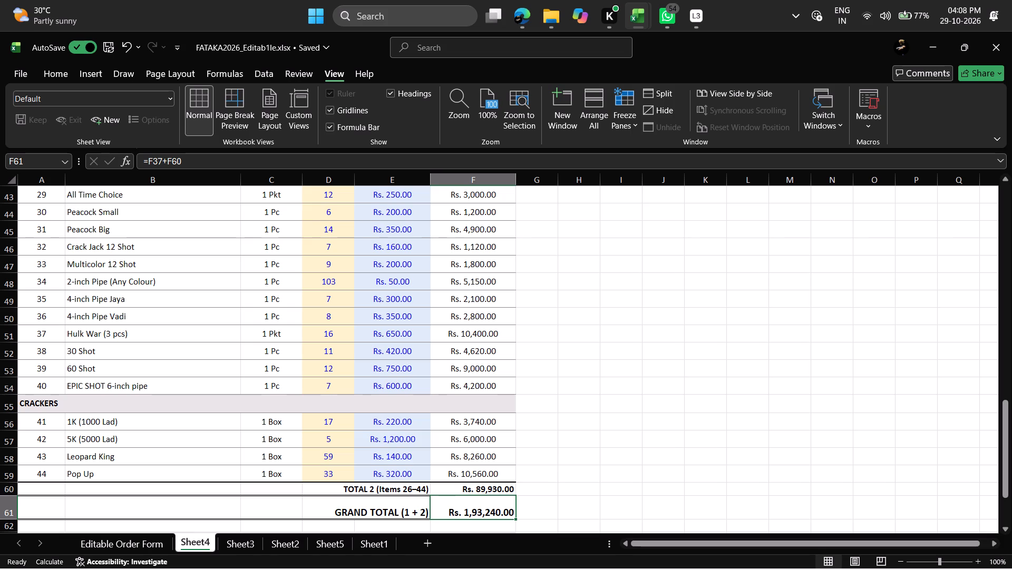
Return to the start of the sales list and check the quantities of the first CRACKERS group, King Cobra to Sadham Bomb.
key("Up")
key("Up")
key("Up")
key("Up")
key("Up")
key("Up")
key("Up")
key("Up")
key("Up")
key("Up")
key("Up")
key("Up")
key("Up")
key("Up")
key("Up")
key("Up")
key("Up")
key("Up")
key("Up")
key("Up")
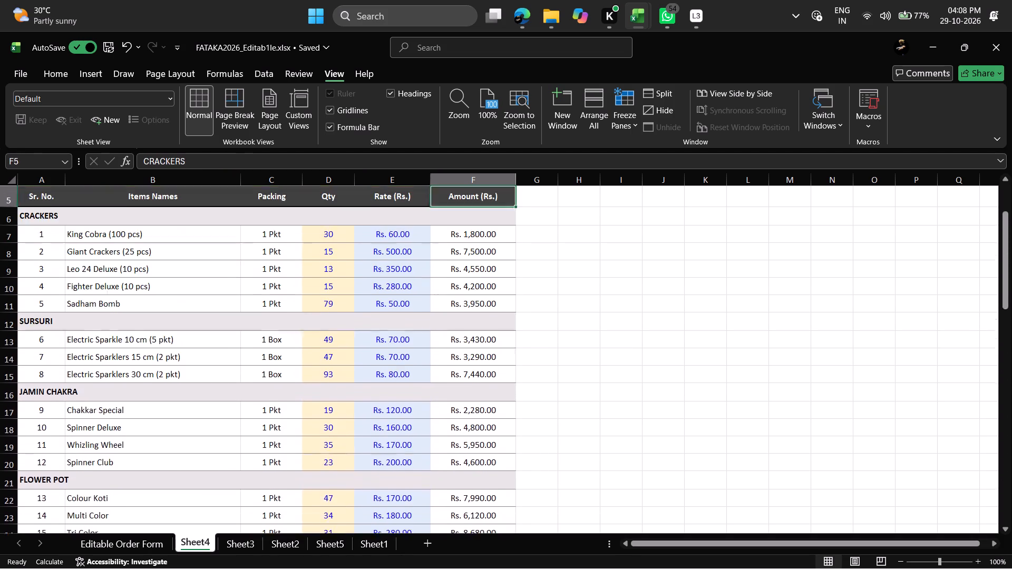
key("Left")
key("Down")
key("Down")
key("Down")
key("Right")
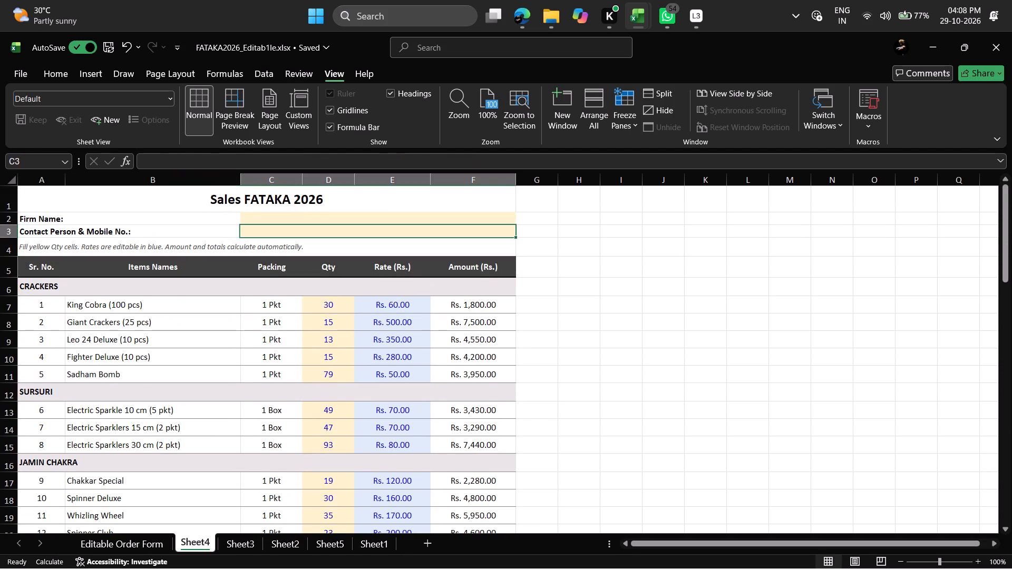
key("Down")
key("Down")
key("Down")
key("Right")
key("Left")
key("Left")
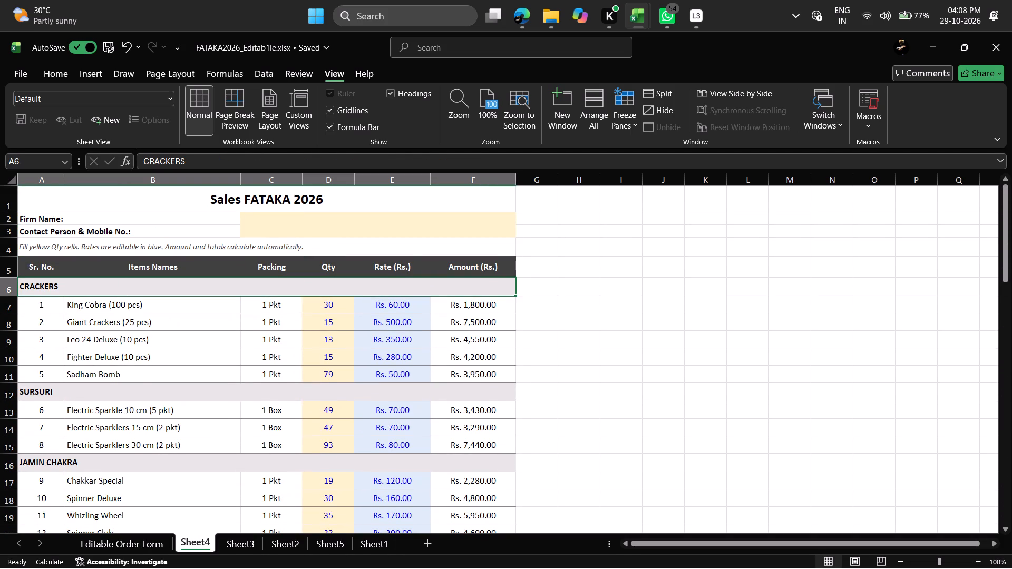
key("Left")
key("Down")
key("Left")
key("Left")
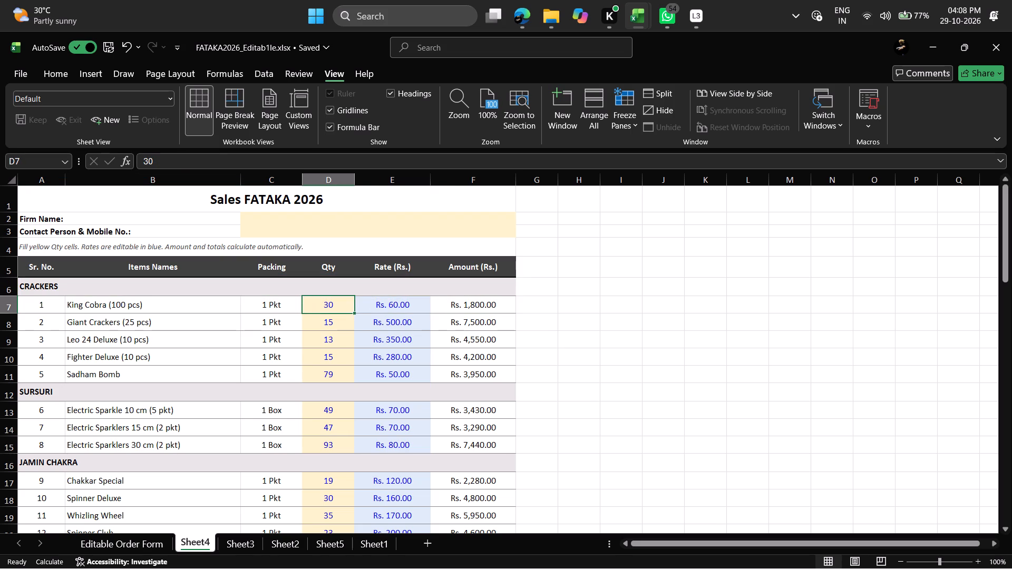
key("Down")
key("Down")
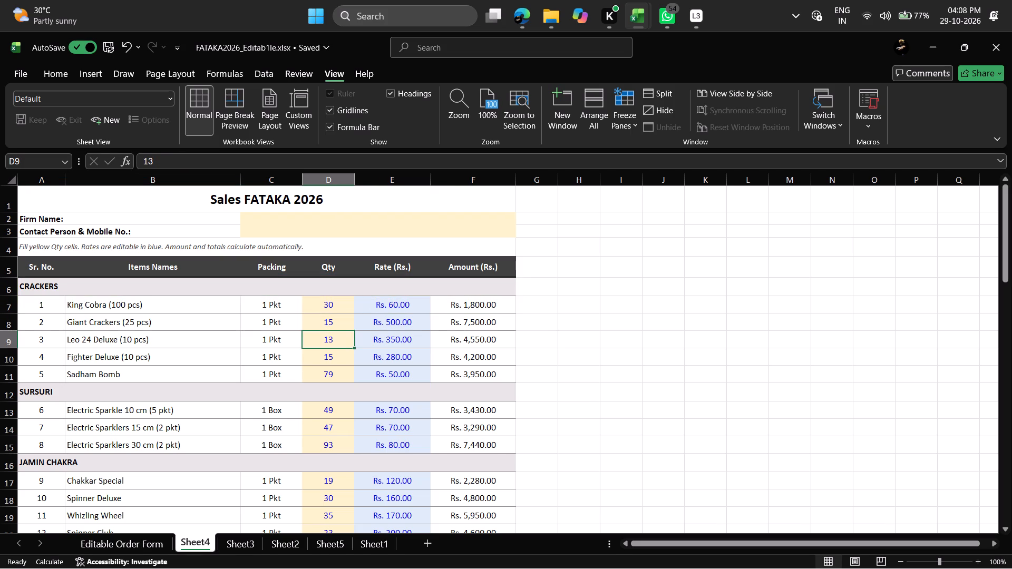
key("Down")
key("Down")
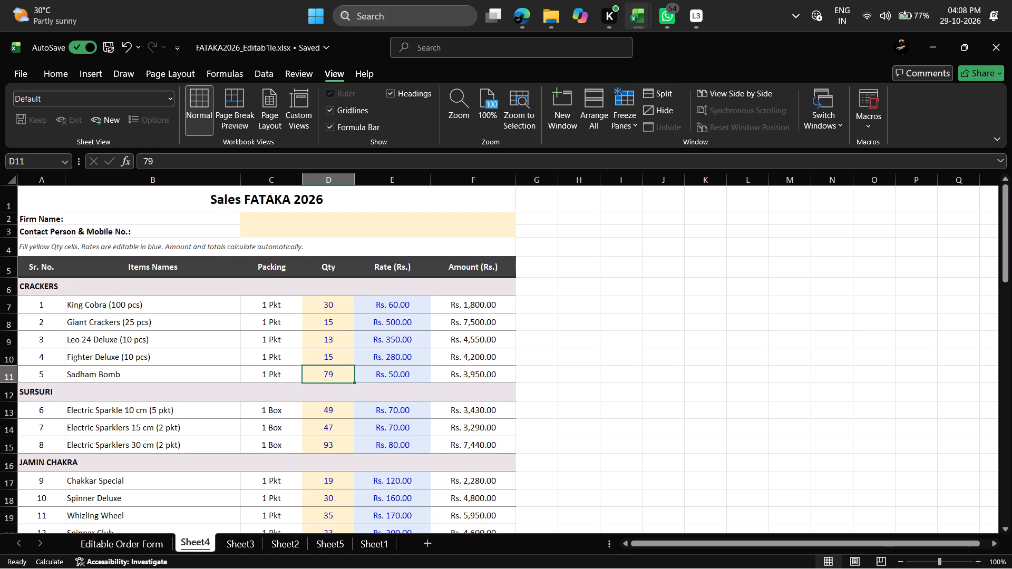
Check the quantities of the SURSURI, JAMIN CHAKRA and FLOWER POT items, through Mud Pot.
key("Down")
key("Down")
key("Down")
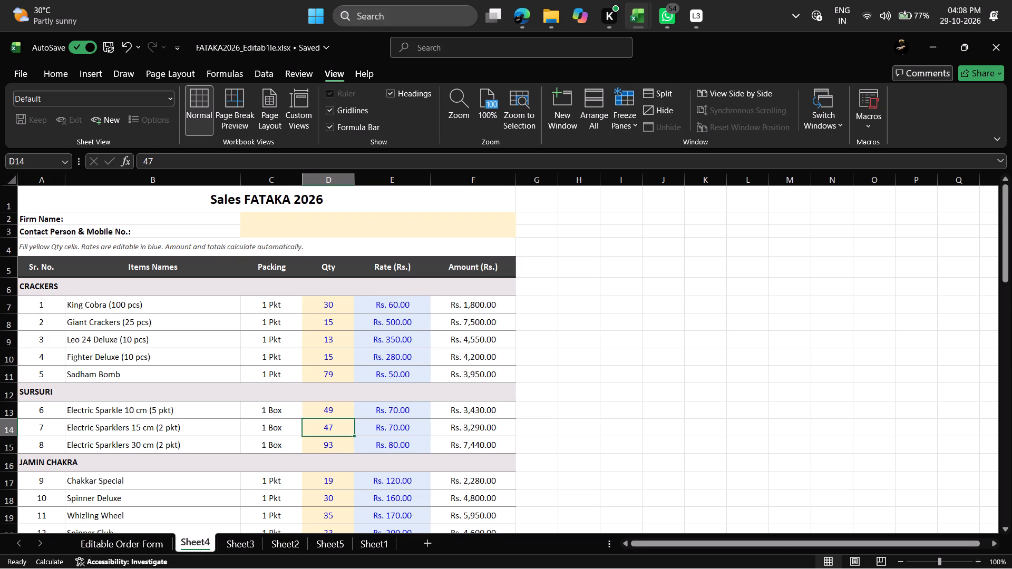
key("Down")
key("Down")
key("Down")
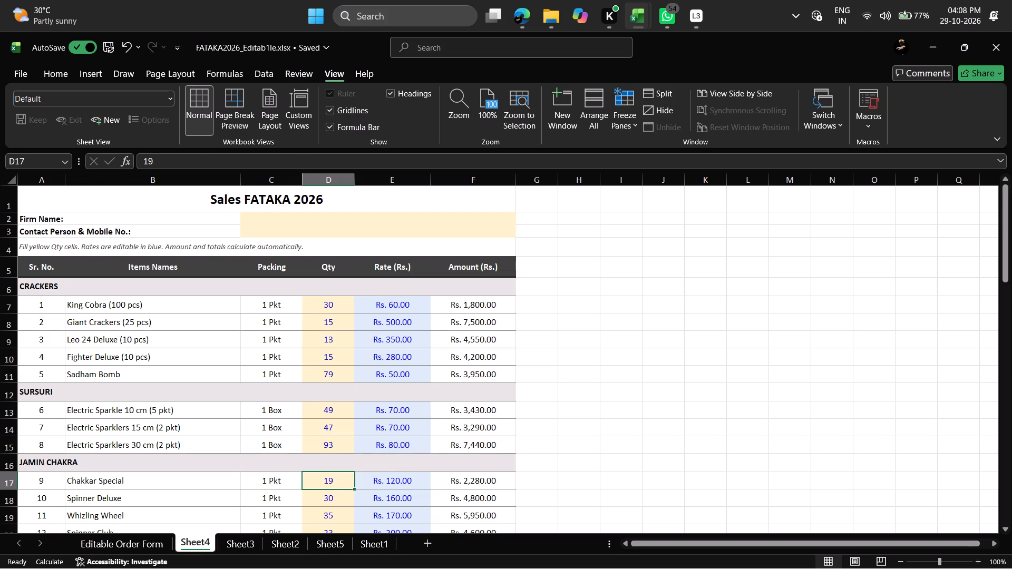
key("Down")
key("Down")
key("Down")
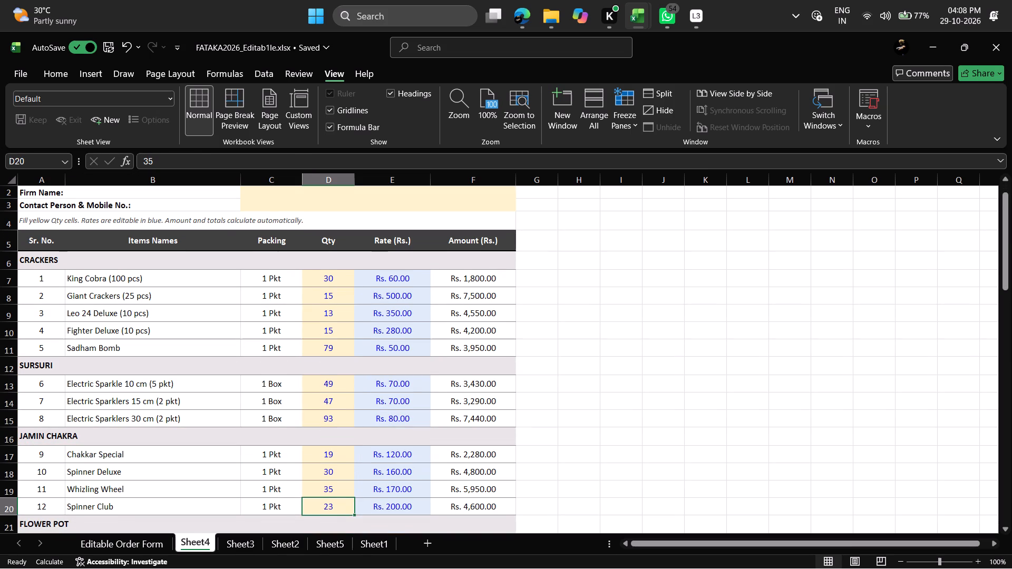
key("Down")
key("Down")
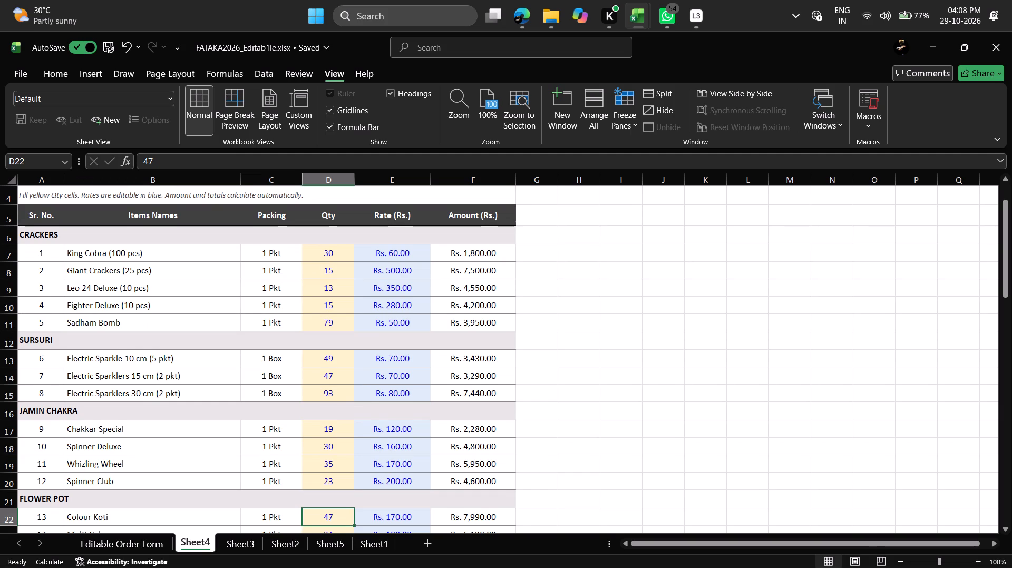
key("Down")
key("Down")
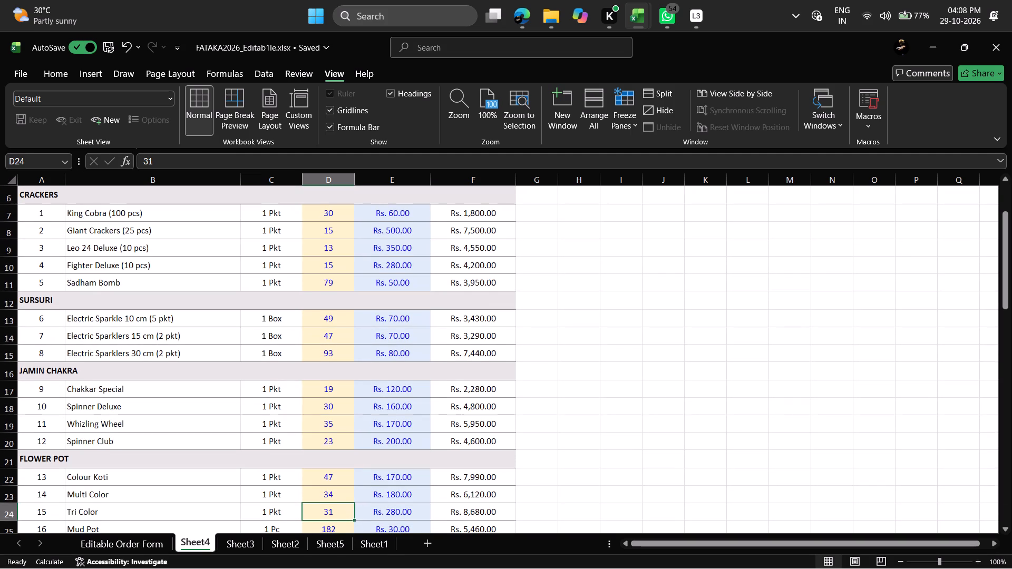
key("Down")
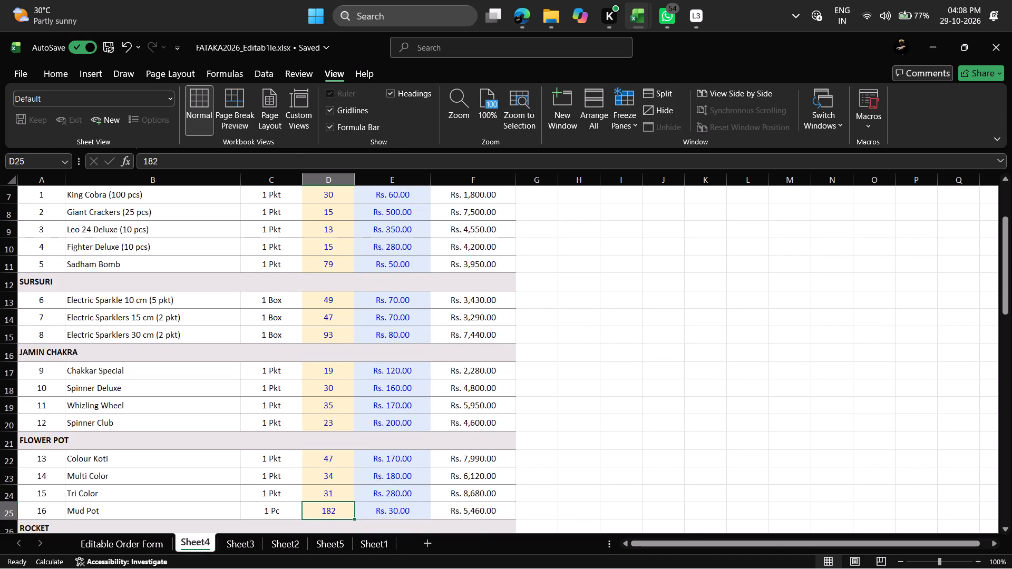
Check the quantities of the ROCKET and FANCY ITEMS groups, continuing to Aliens Power in SKY SHOT.
key("Down")
key("Down")
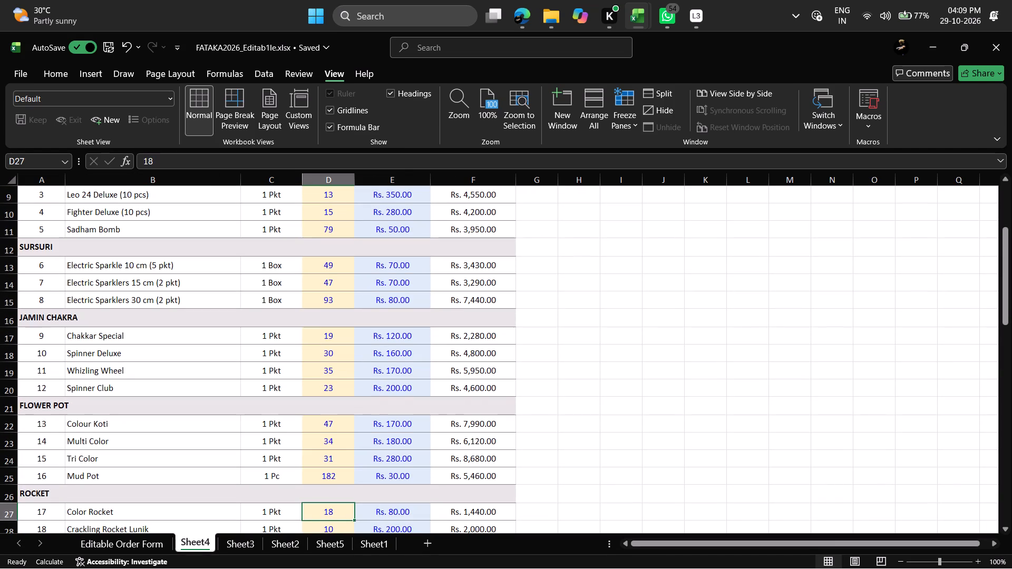
key("Down")
key("Down")
key("Down")
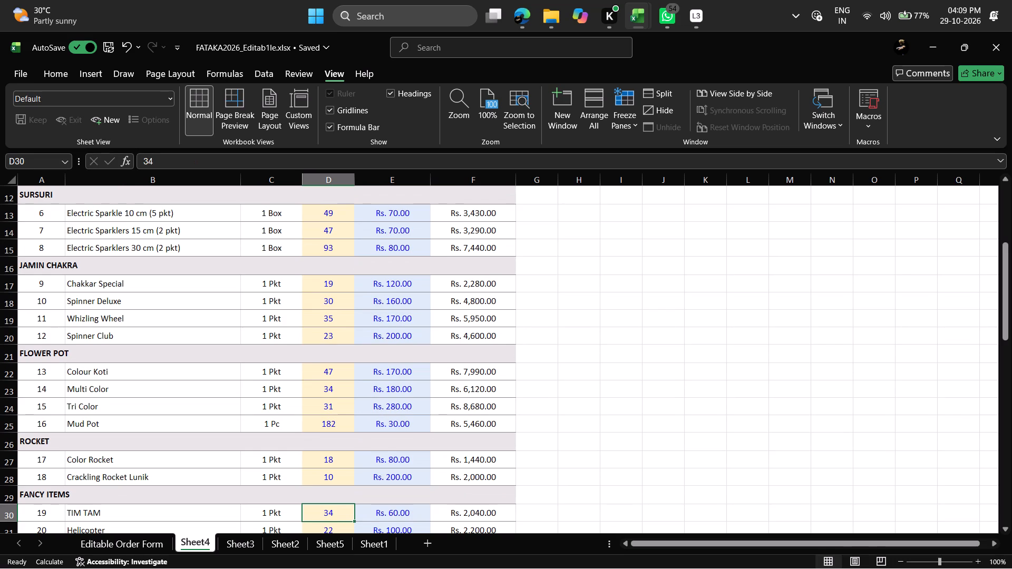
key("Down")
key("Down")
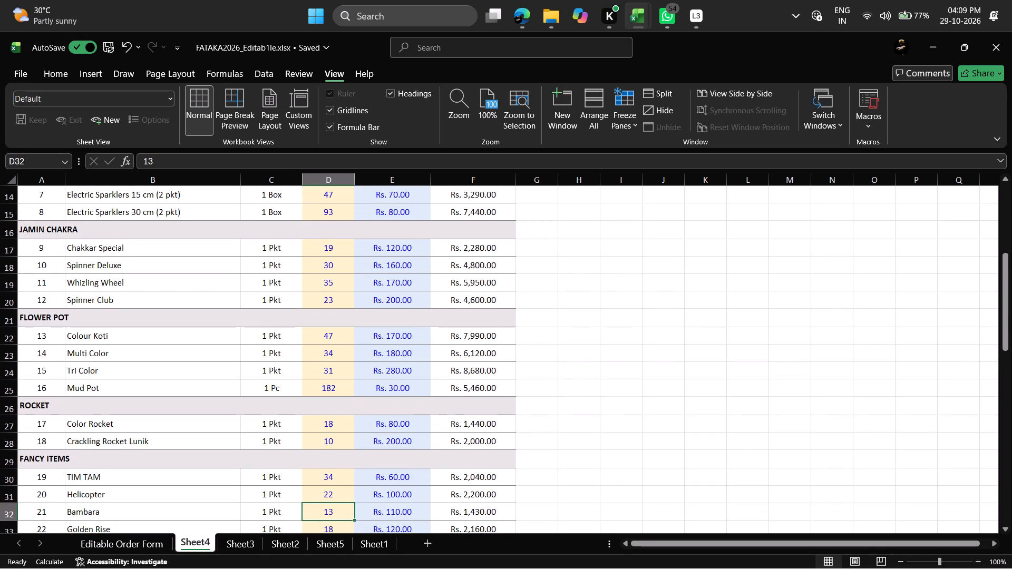
key("Down")
key("Down")
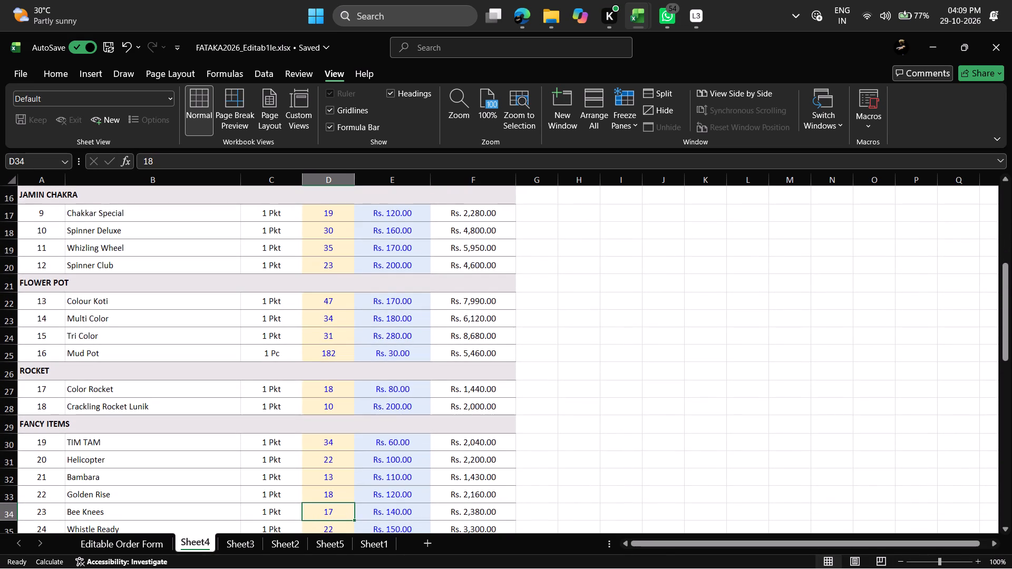
key("Down")
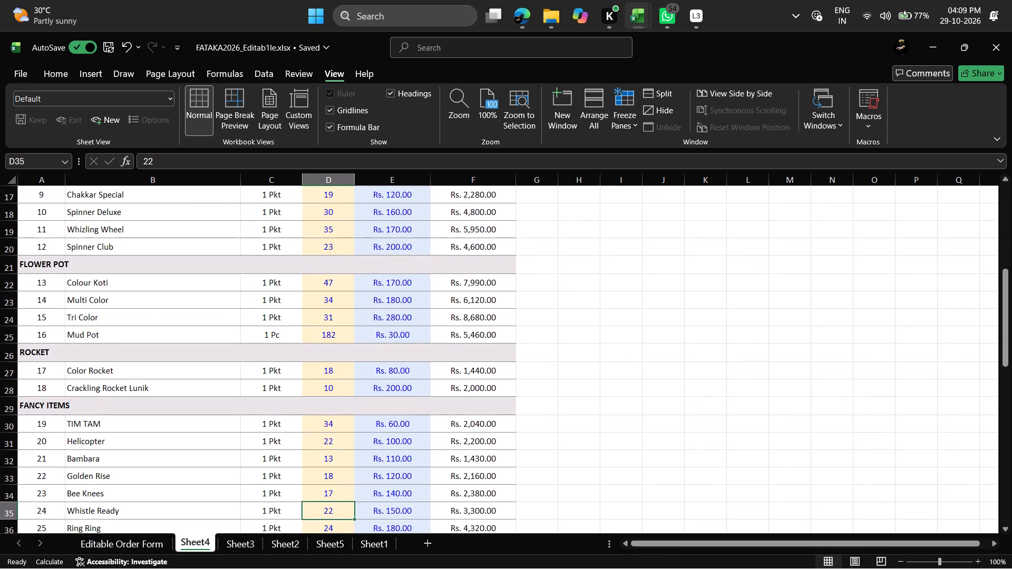
key("Down")
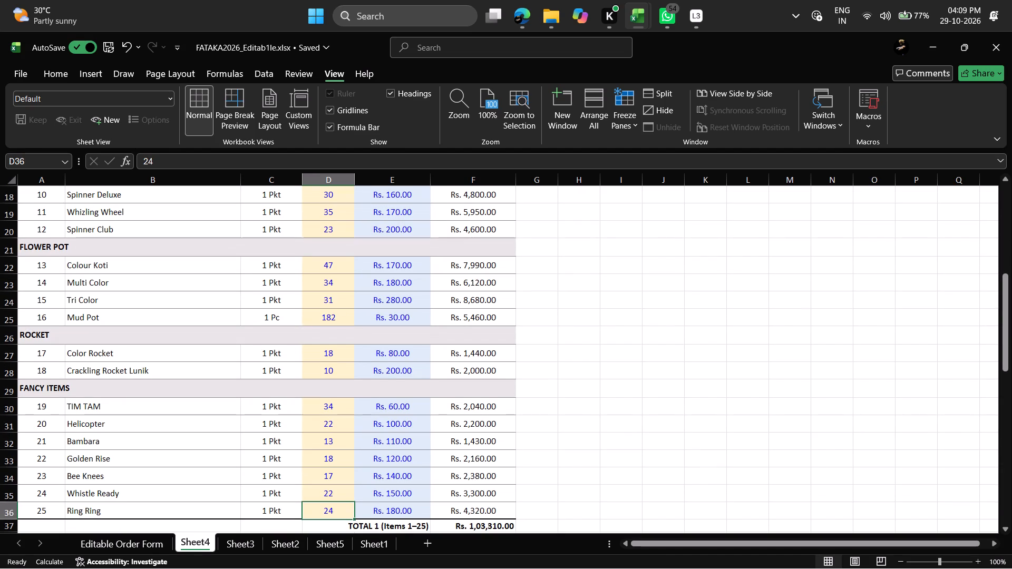
key("Down")
key("Down")
key("Down")
key("Down")
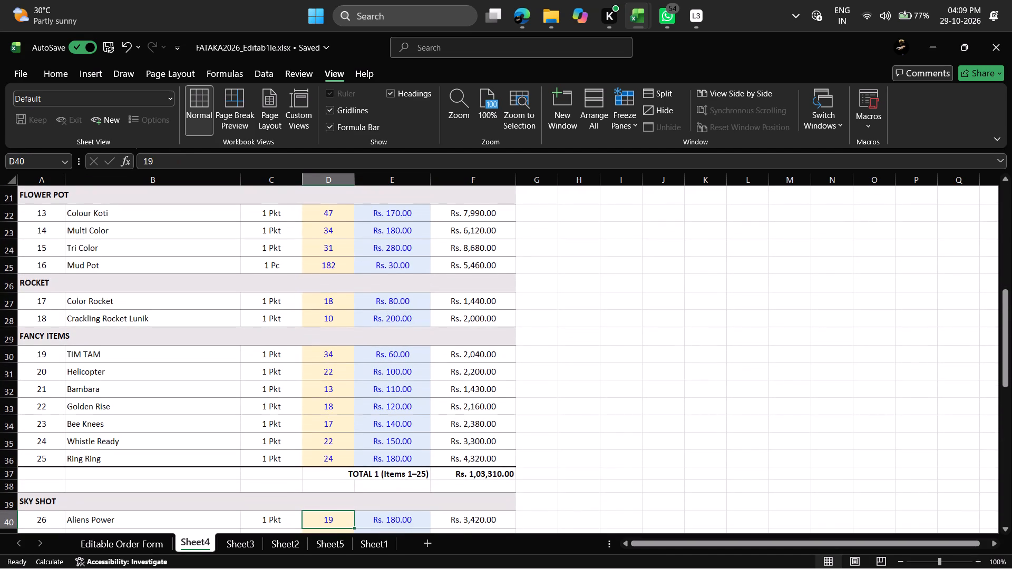
Enter 17 as the quantity for Fantasy Flash in the SKY SHOT group.
key("Down")
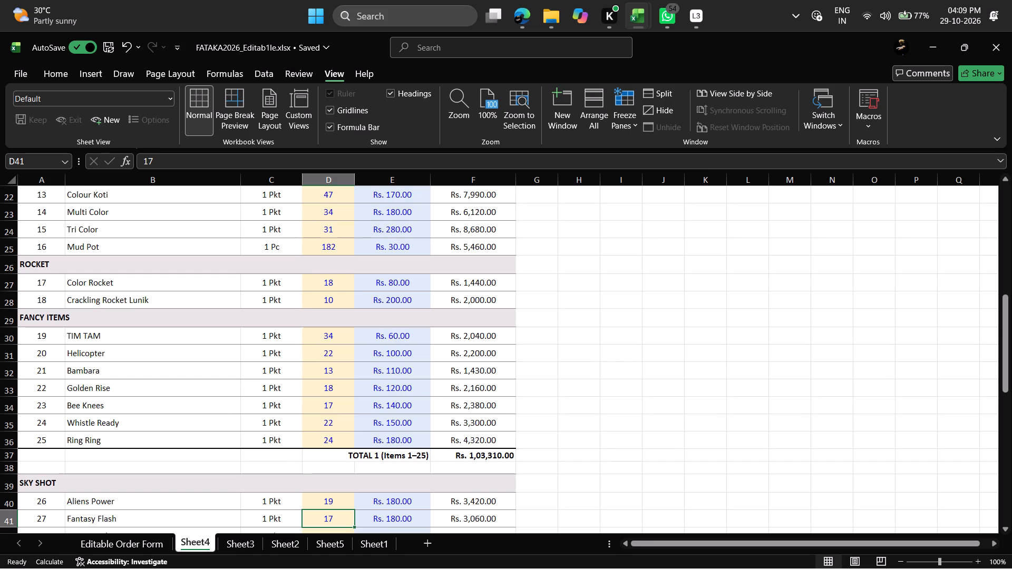
type("16")
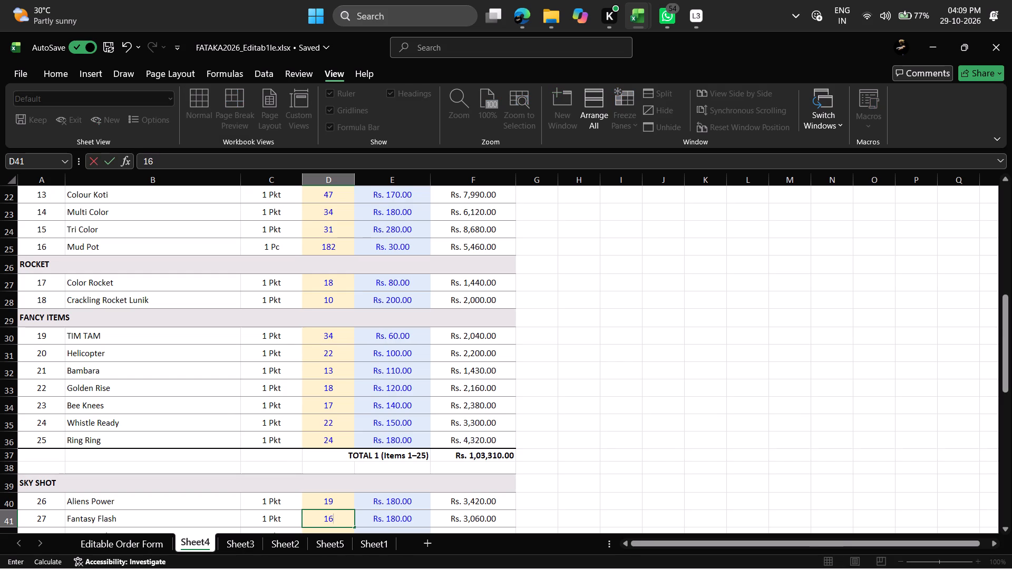
key("BackSpace")
key("7")
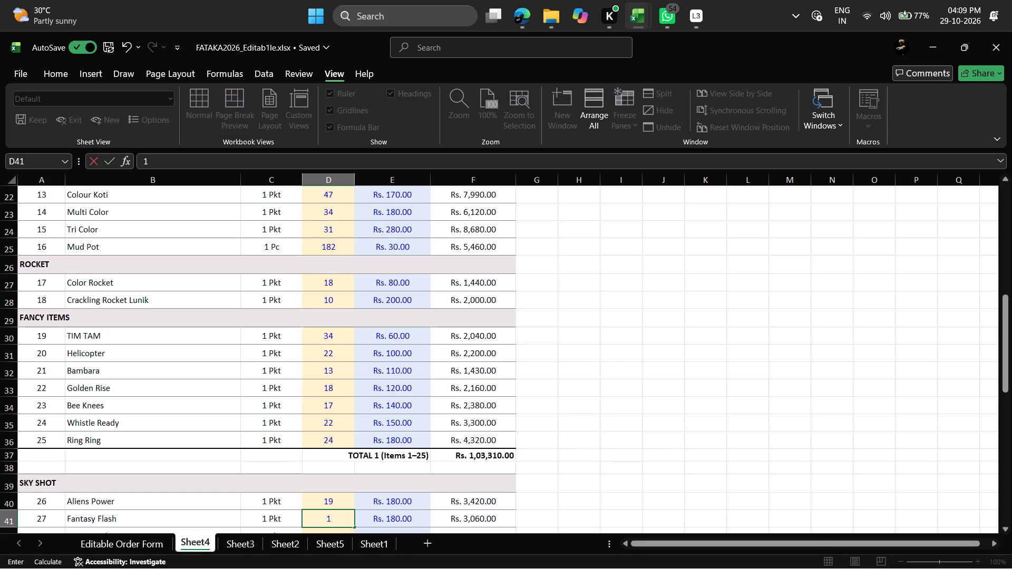
key("Down")
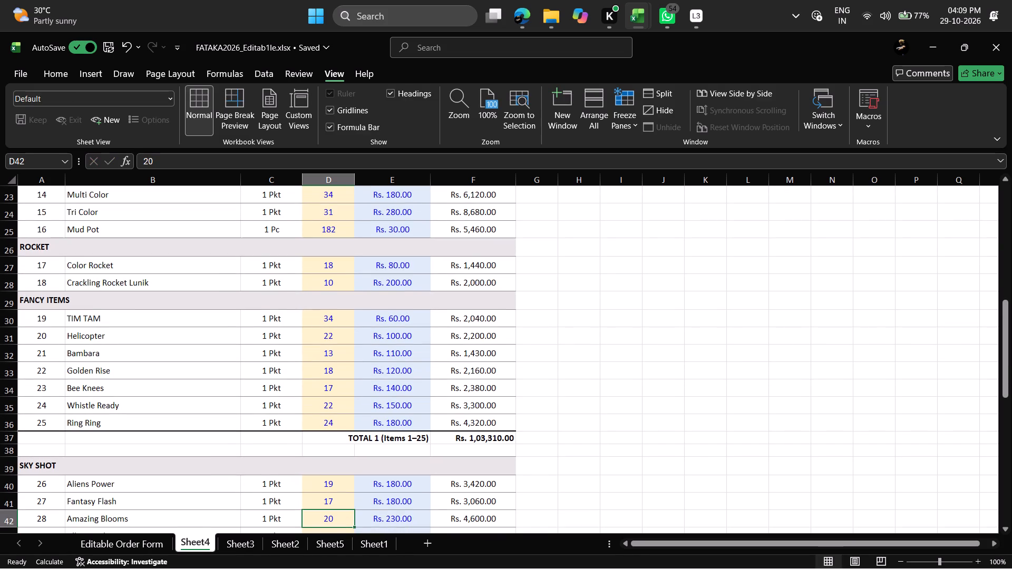
Check the quantities of the SKY SHOT items from Amazing Blooms through 4-inch Pipe Vadi.
key("Down")
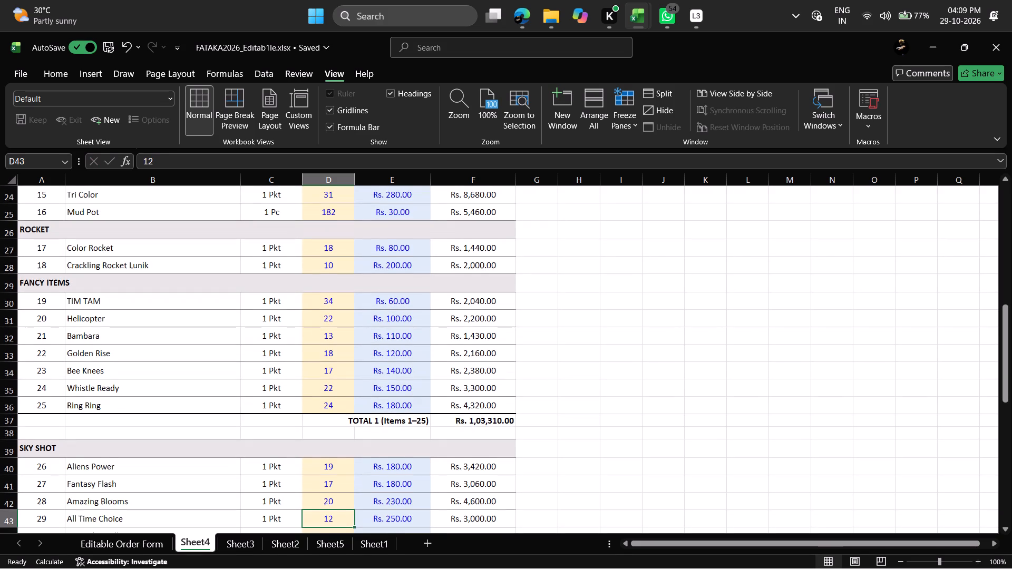
key("Down")
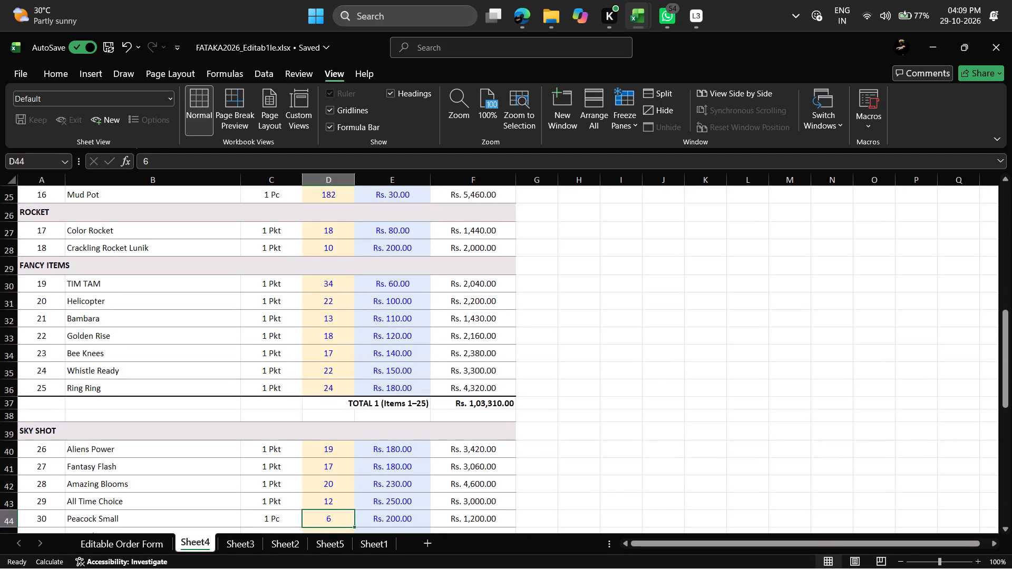
key("Down")
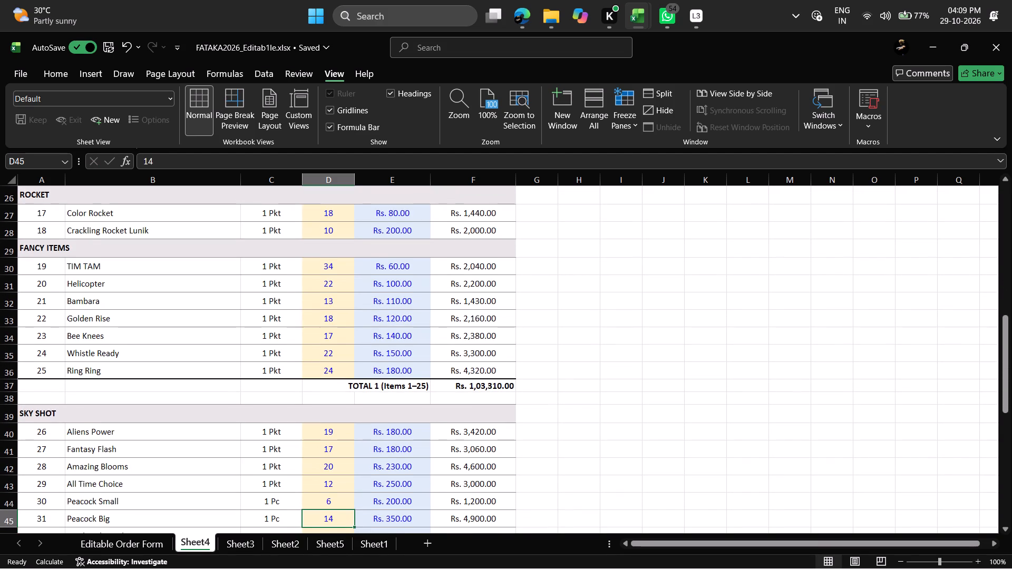
key("Down")
key("Down")
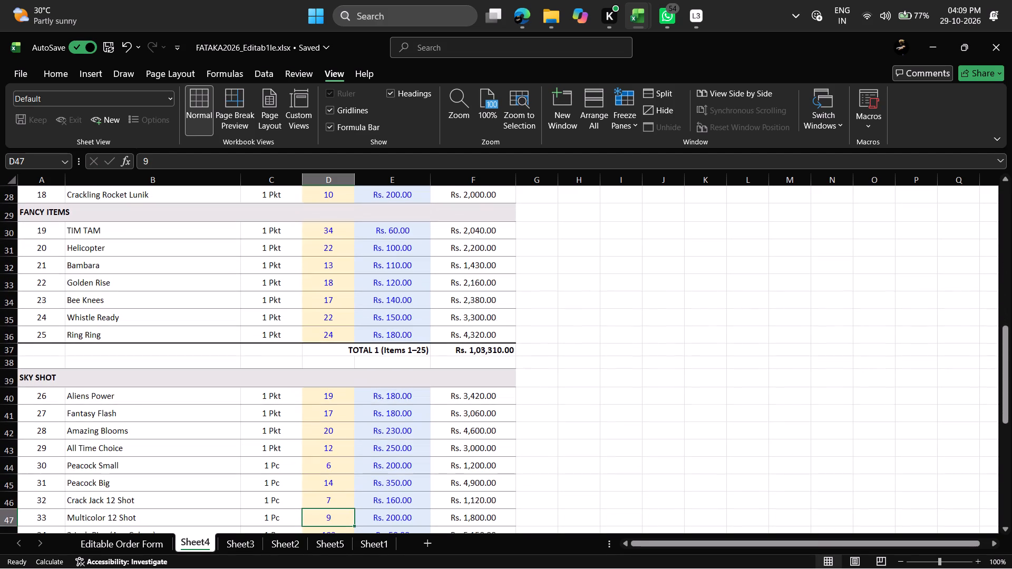
key("Down")
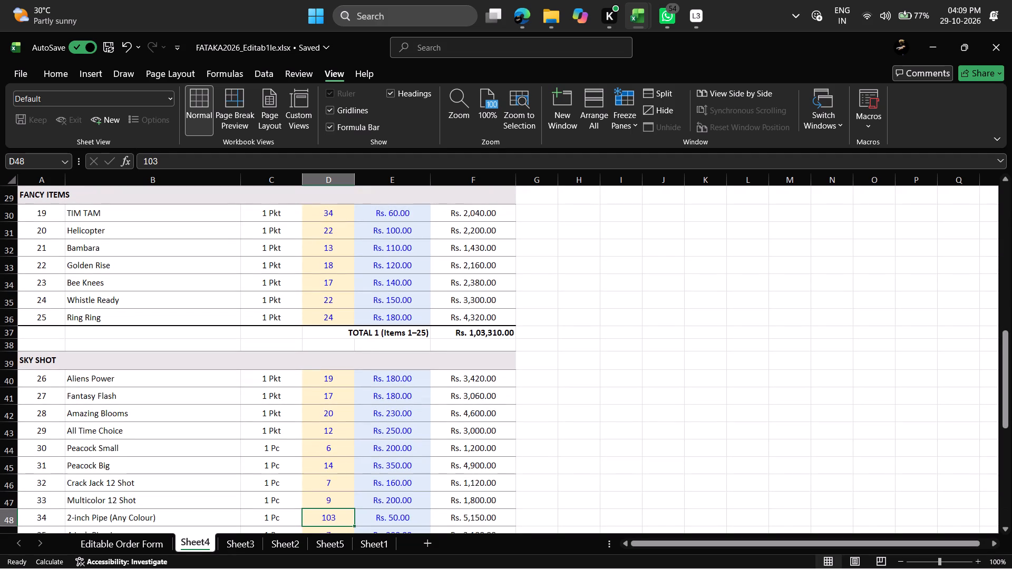
key("Down")
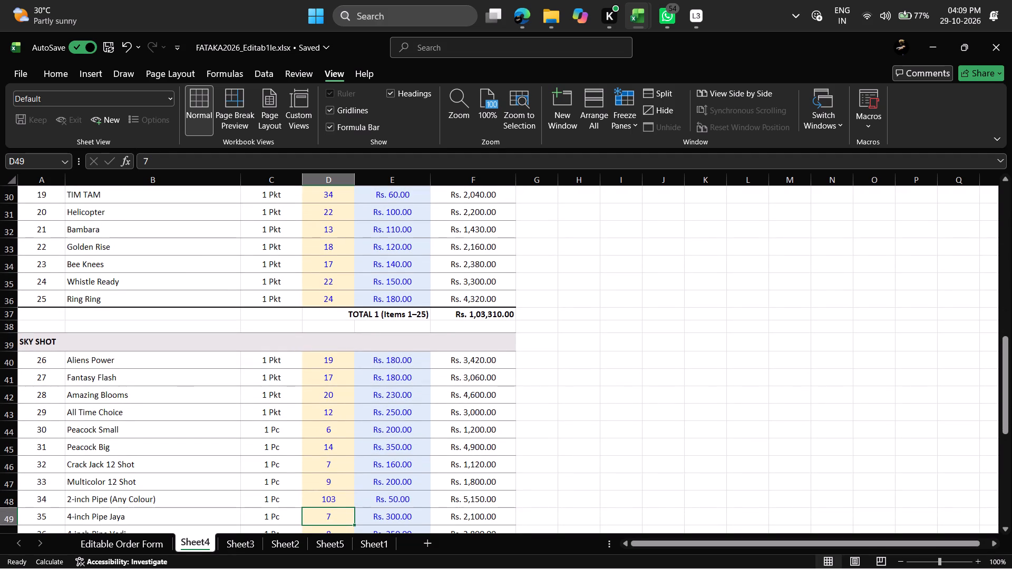
key("Down")
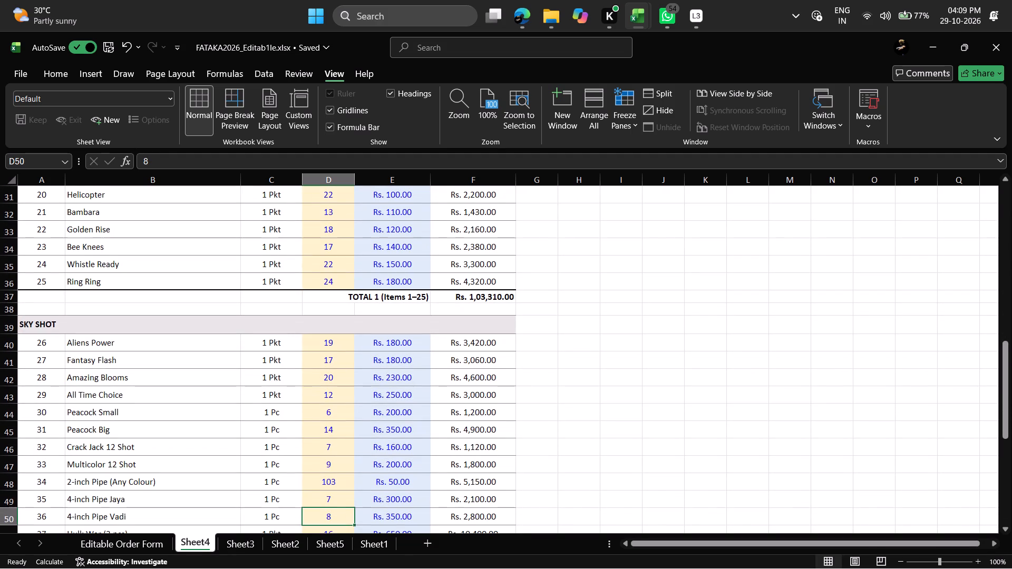
Set the quantity of Hulk War (3 pcs) in the SKY SHOT group to 15.
key("Down")
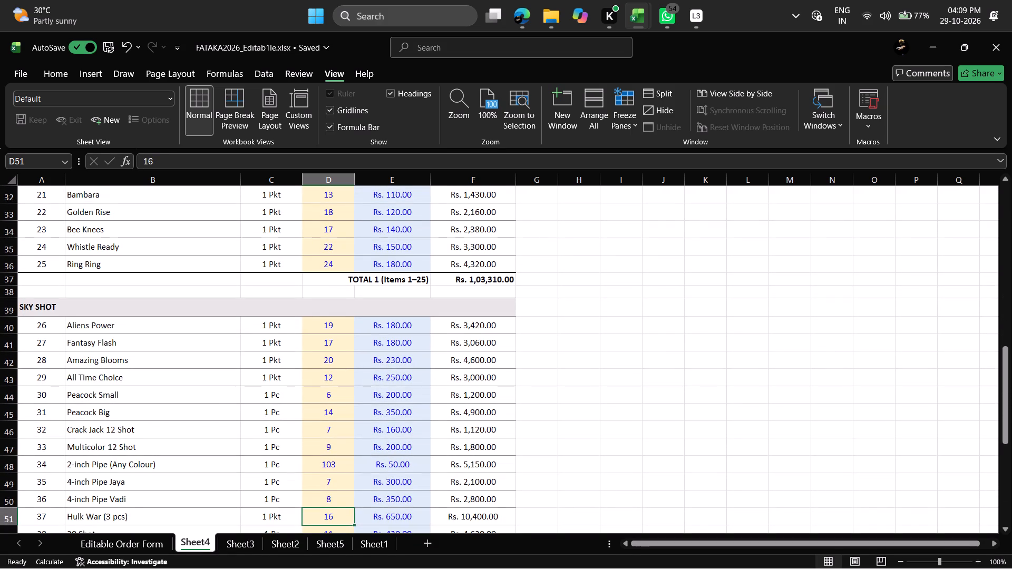
key("Down")
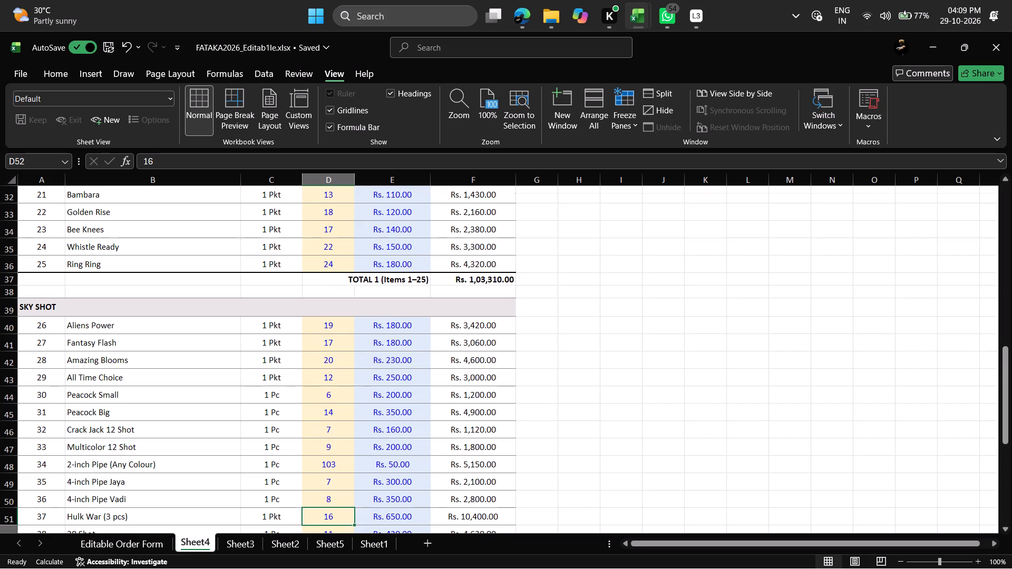
key("Up")
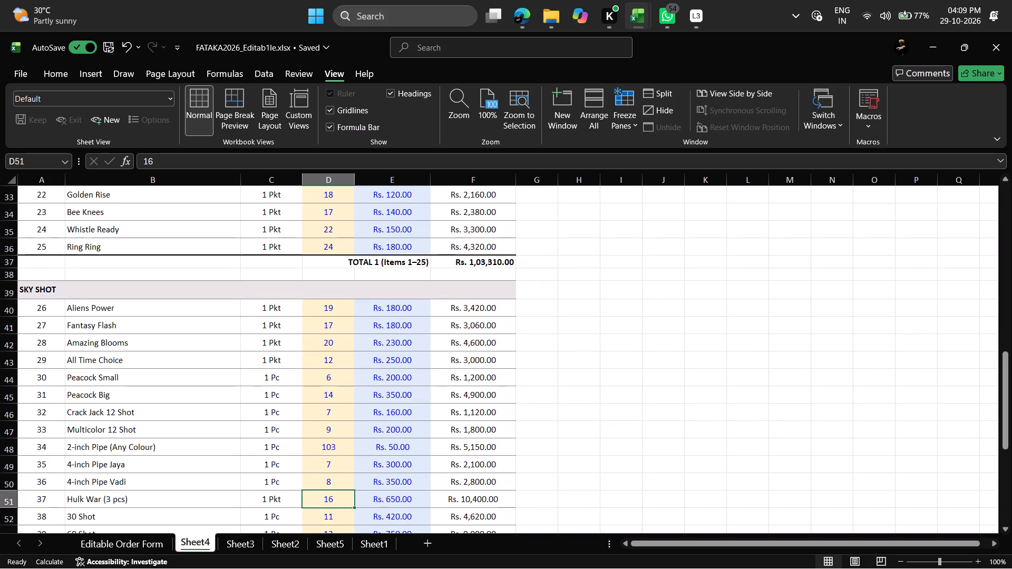
type("15")
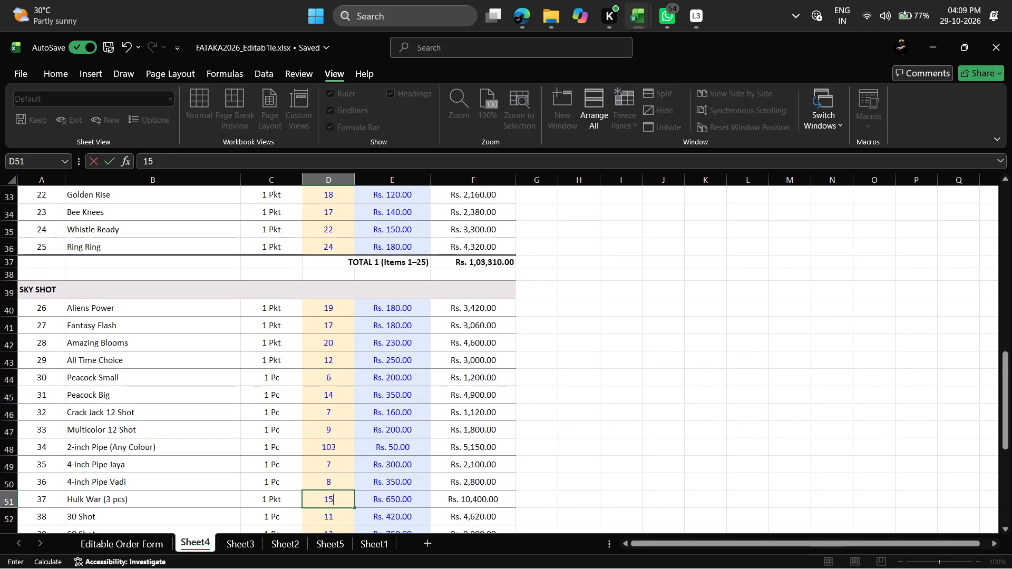
key("Down")
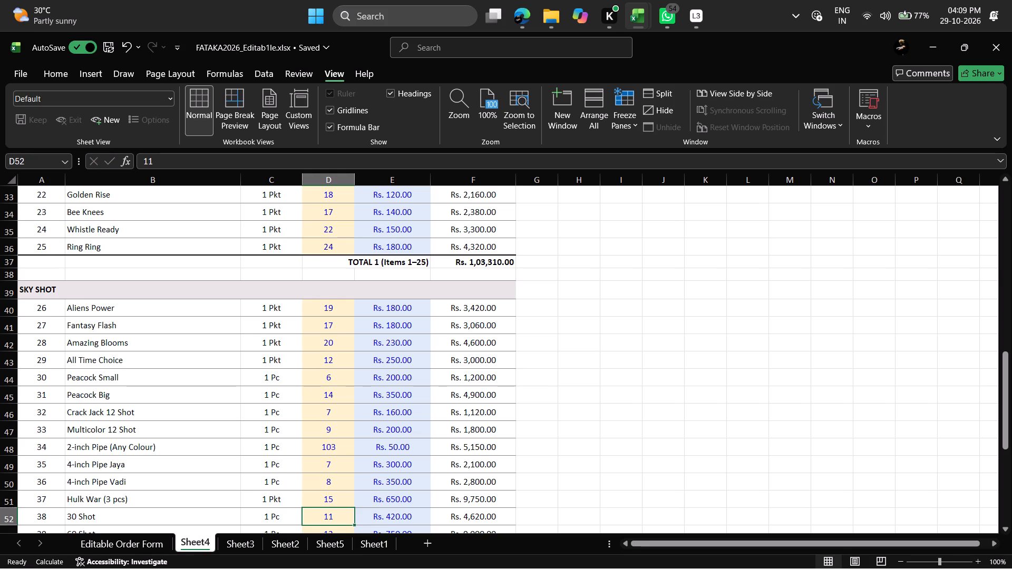
Check the quantities from 60 Shot through the CRACKERS items 41 to 44, ending at the grand total amount.
key("Down")
key("Down")
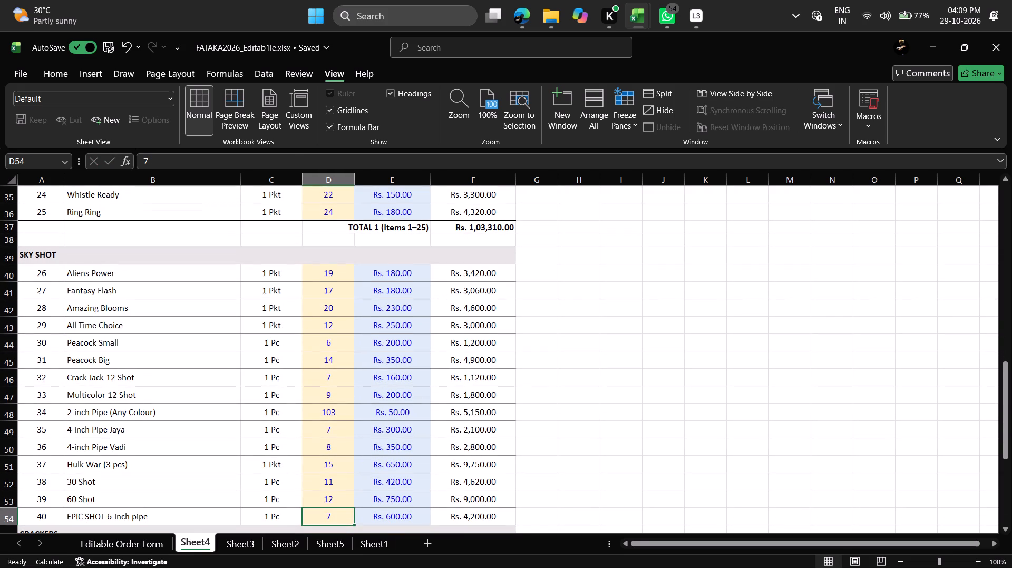
key("Down")
key("Down")
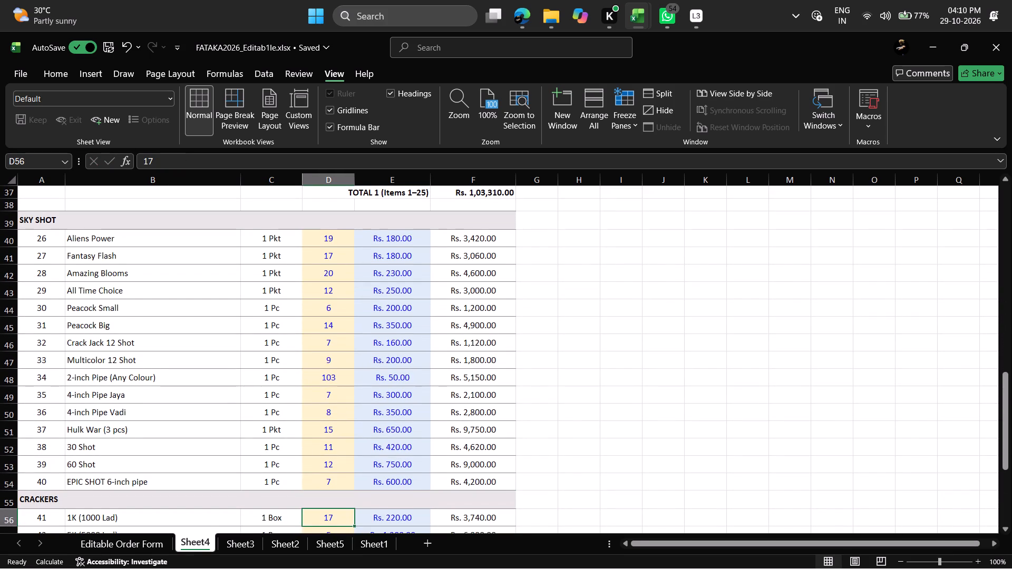
key("Down")
key("Down")
key("Down")
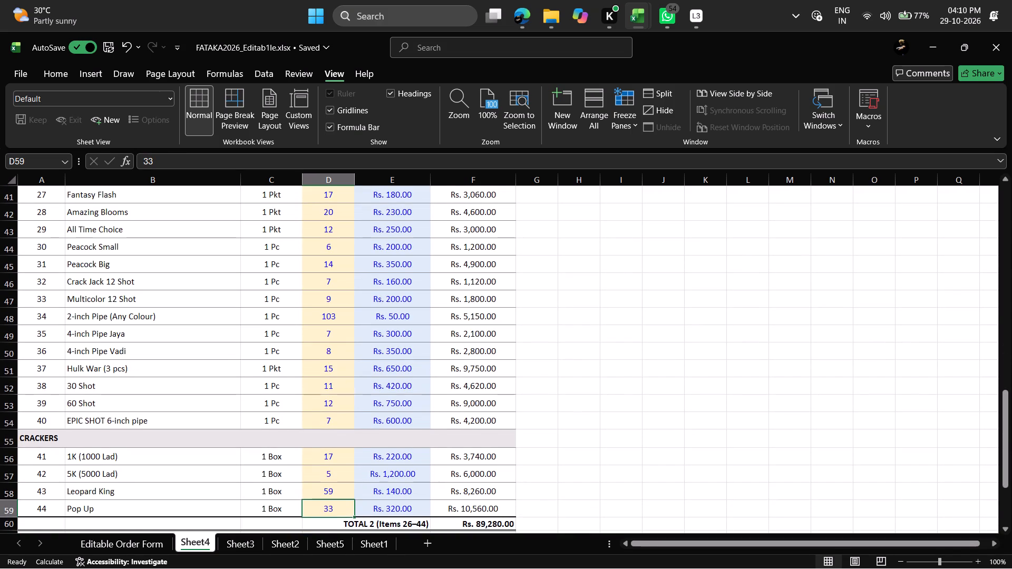
key("Down")
key("Down")
key("Right")
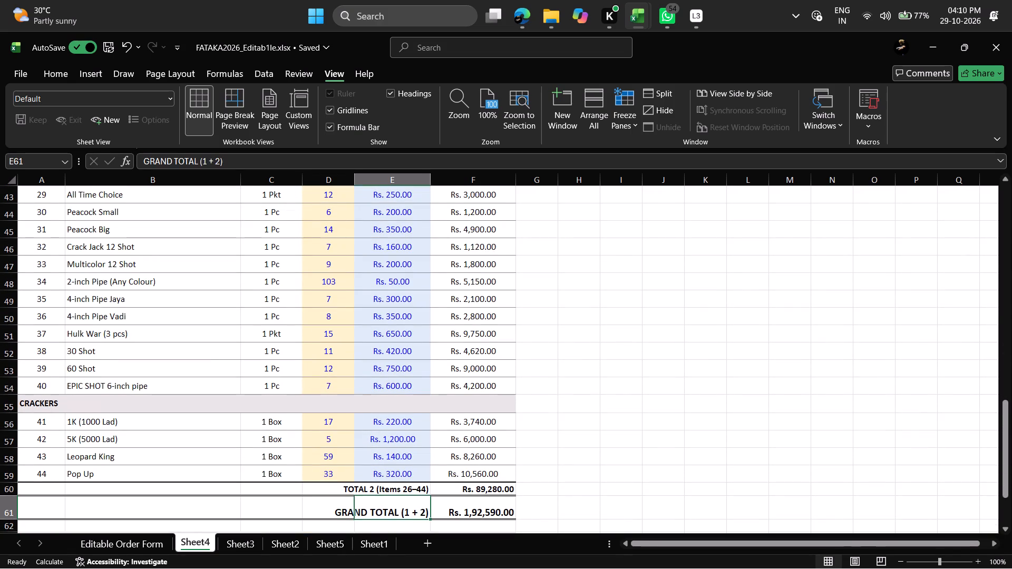
key("Right")
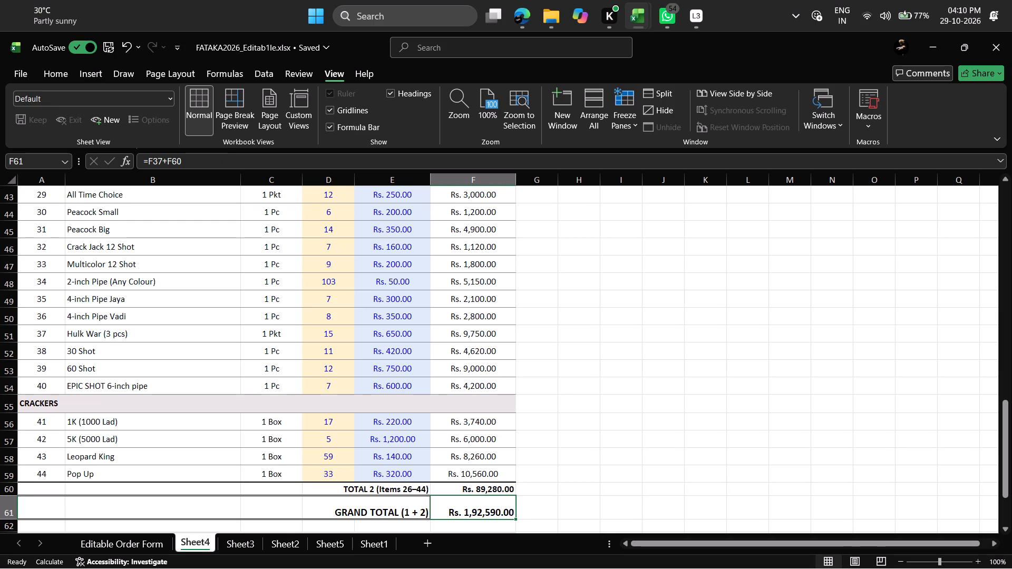
Go back up through the amounts from the grand total and recheck Hulk War's quantity.
key("Up")
key("Up")
key("Up")
key("Up")
key("Up")
key("Up")
key("Up")
key("Up")
key("Up")
key("Up")
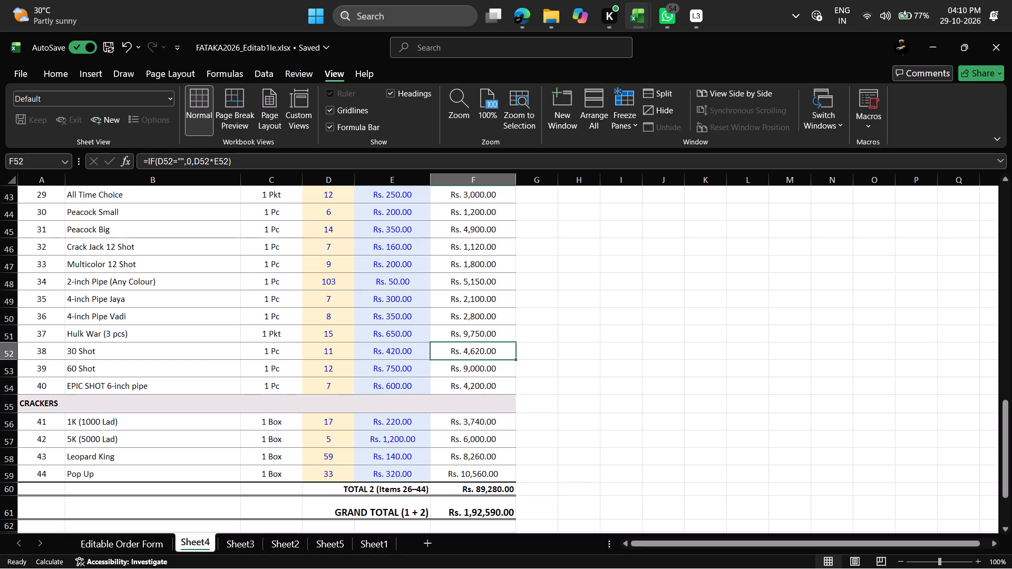
key("Left")
key("Left")
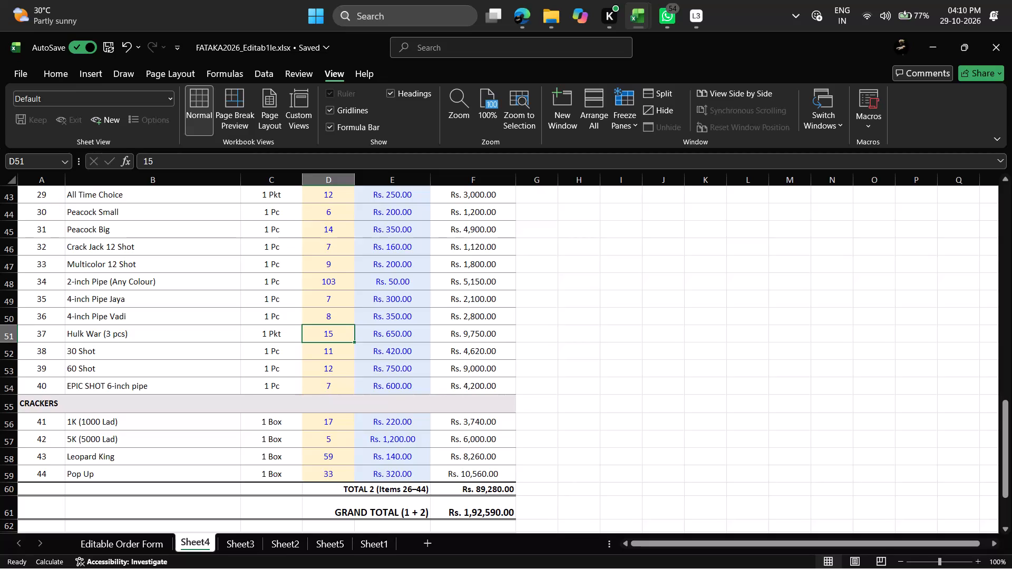
Recheck the quantities from 30 Shot down to Leopard King.
key("Down")
key("Down")
key("Down")
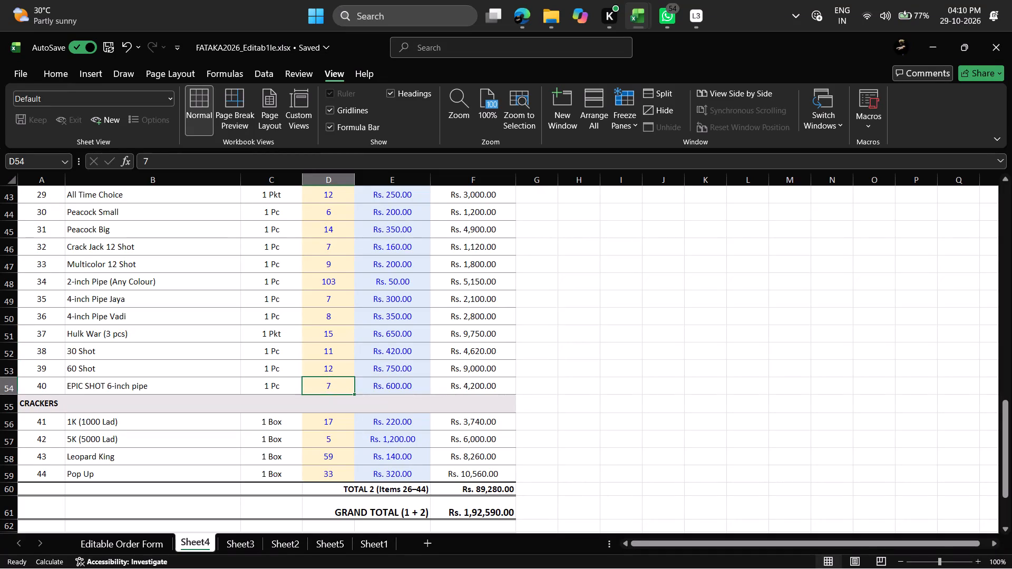
key("Down")
key("Down")
key("Down")
key("Down")
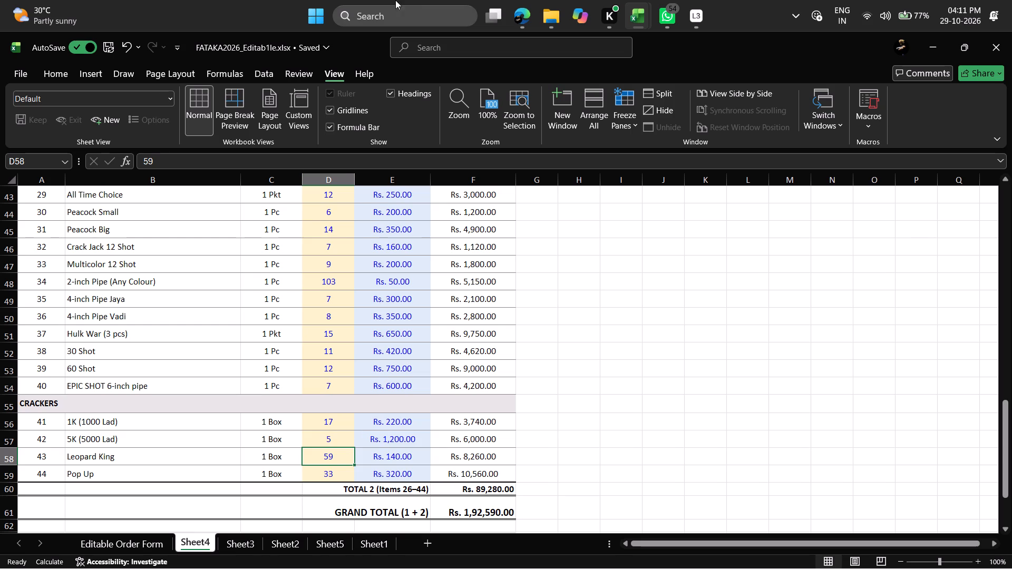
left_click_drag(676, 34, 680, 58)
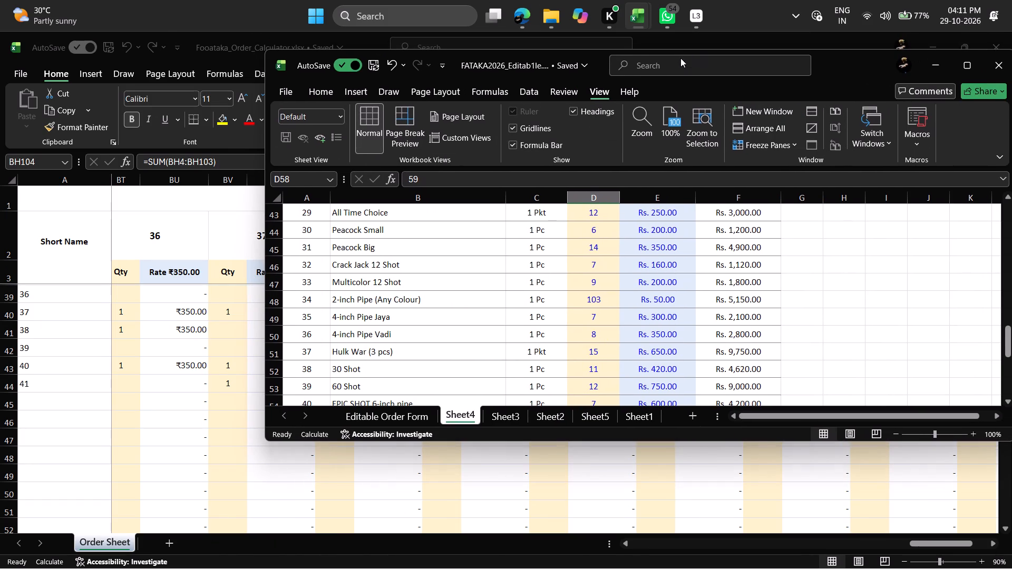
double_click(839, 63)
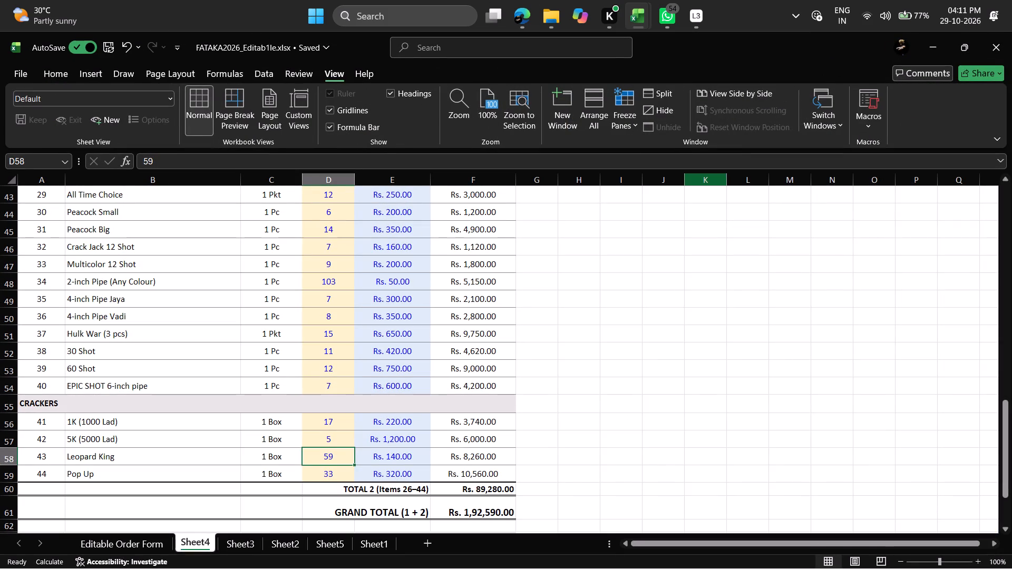
Set the quantity of Leopard King in the second CRACKERS group to 61.
left_click(324, 470)
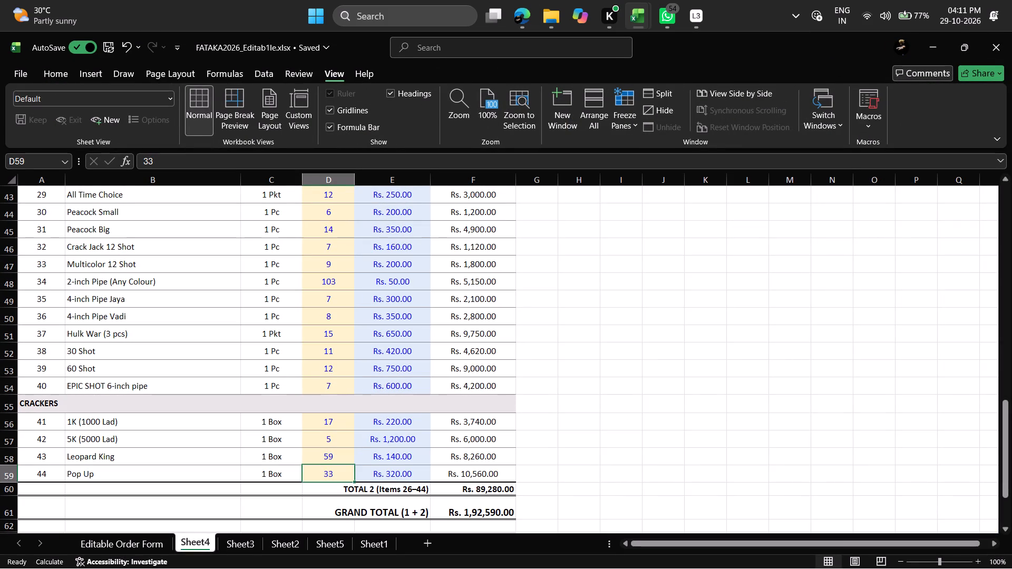
key("Up")
type("61")
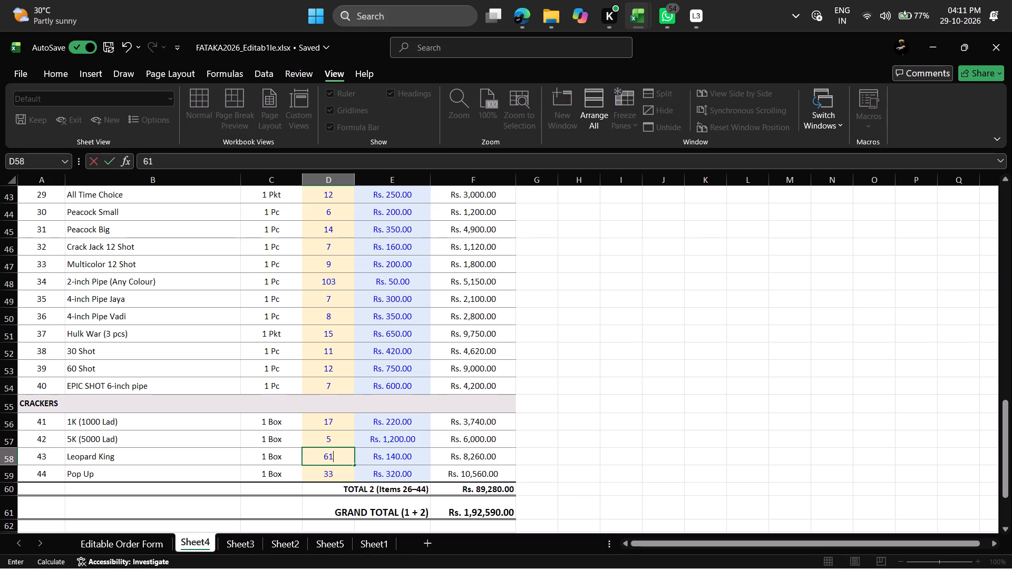
key("Down")
key("Down")
key("Down")
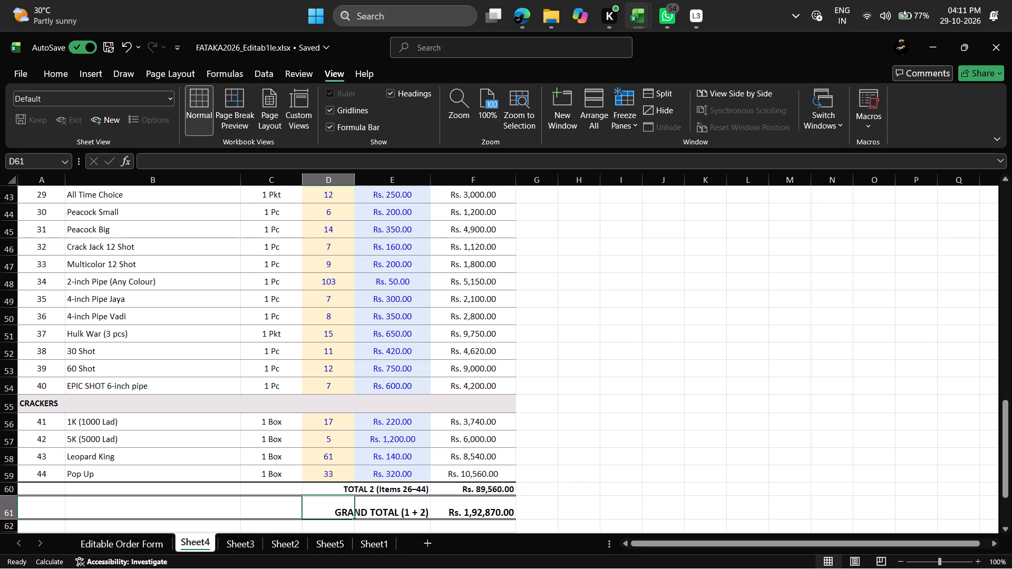
Review the whole Sales FATAKA 2026 list, from the title and first CRACKERS group through the SKY SHOT items.
scroll(430, 394, "up", 15)
scroll(383, 382, "down", 7)
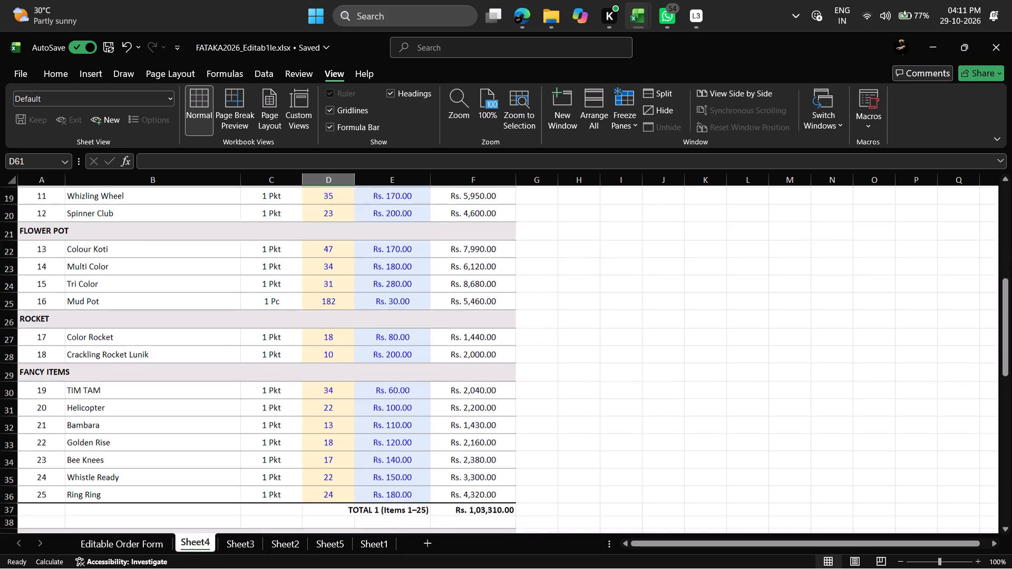
scroll(382, 385, "down", 7)
scroll(380, 394, "up", 5)
scroll(380, 394, "down", 5)
scroll(380, 394, "up", 14)
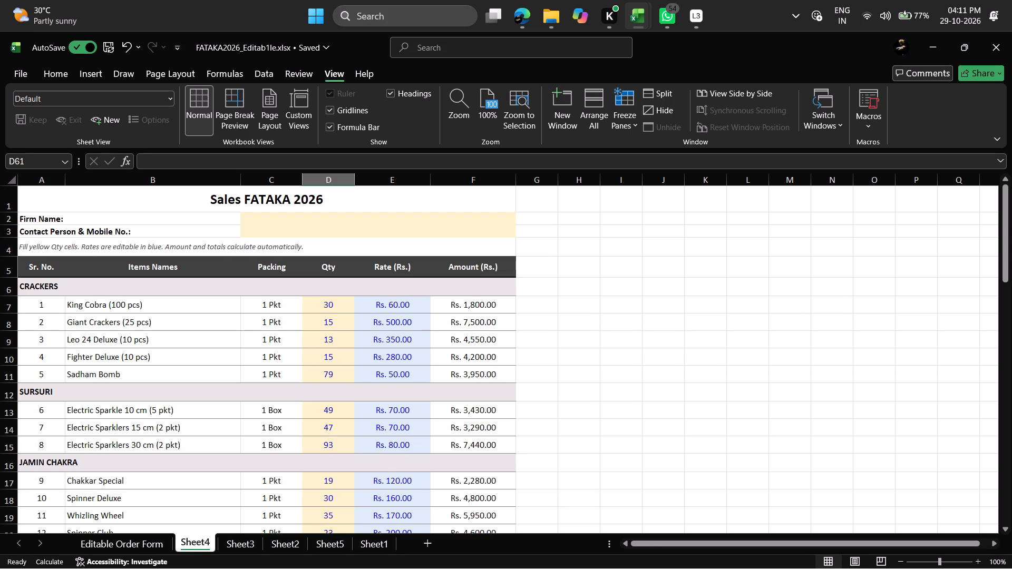
scroll(402, 502, "up", 4)
scroll(326, 436, "down", 8)
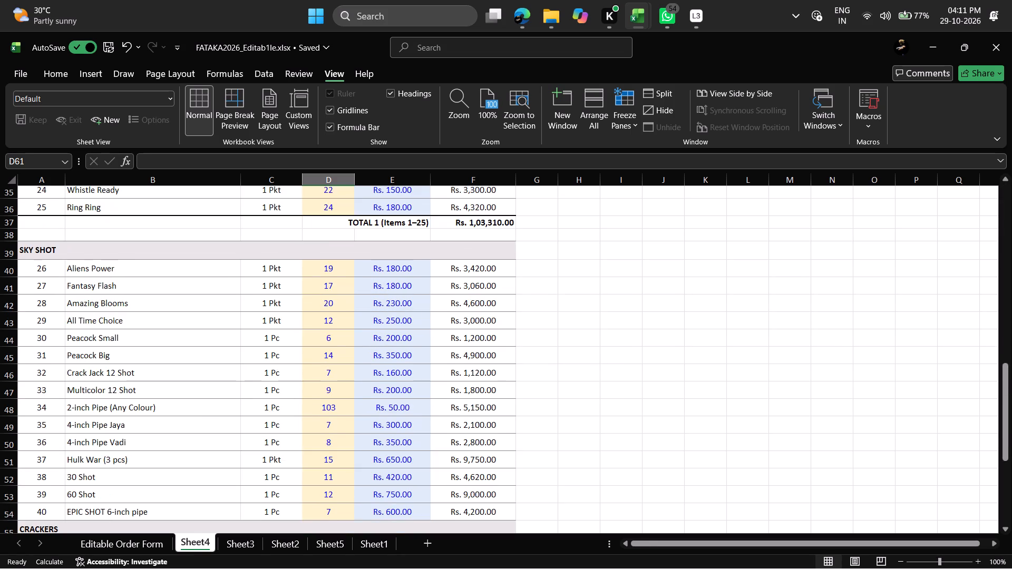
scroll(364, 461, "down", 2)
scroll(390, 495, "up", 4)
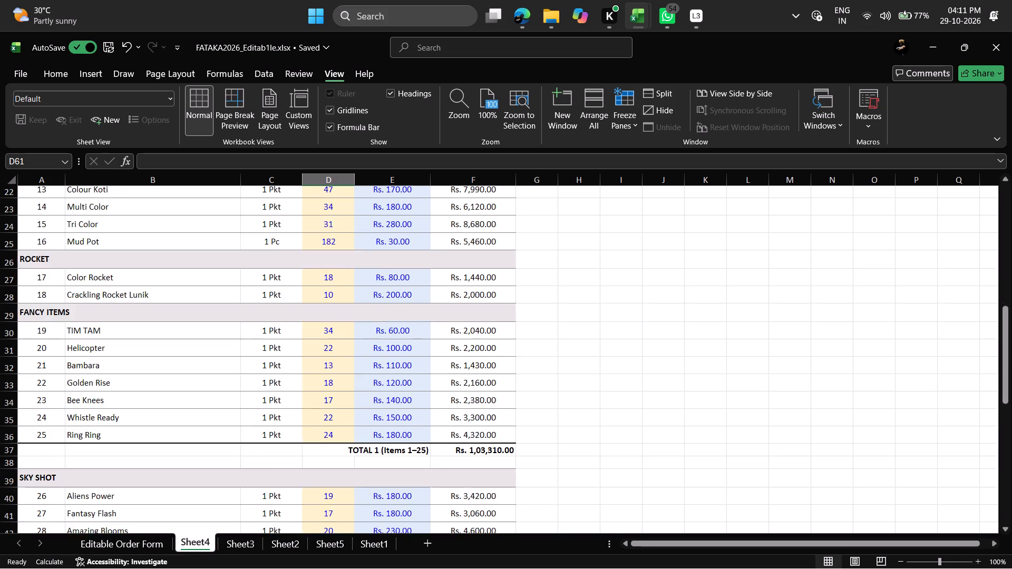
scroll(390, 495, "up", 6)
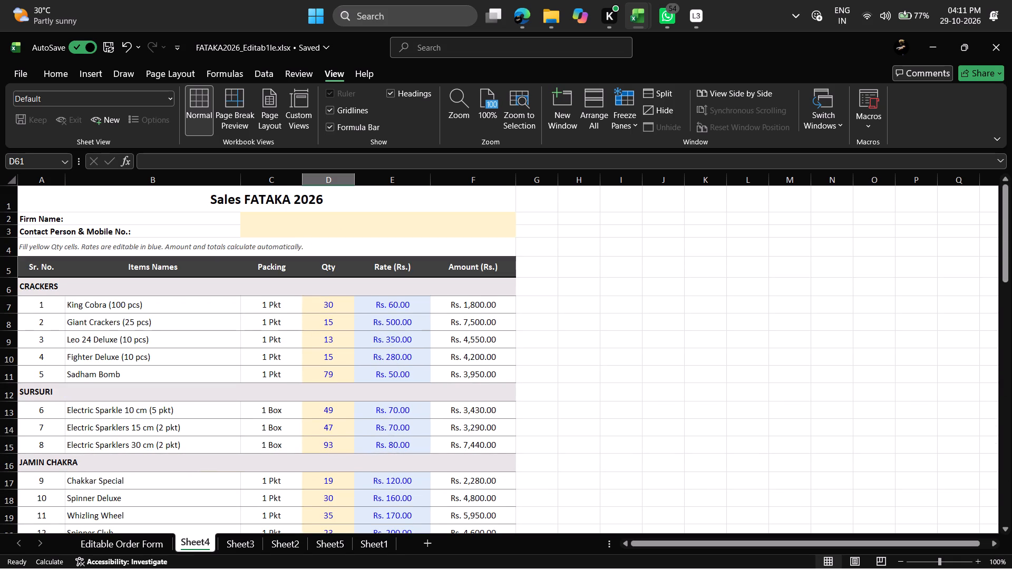
Change the title of Sheet4's sales list to Total Sales FATAKA 2026.
left_click(204, 198)
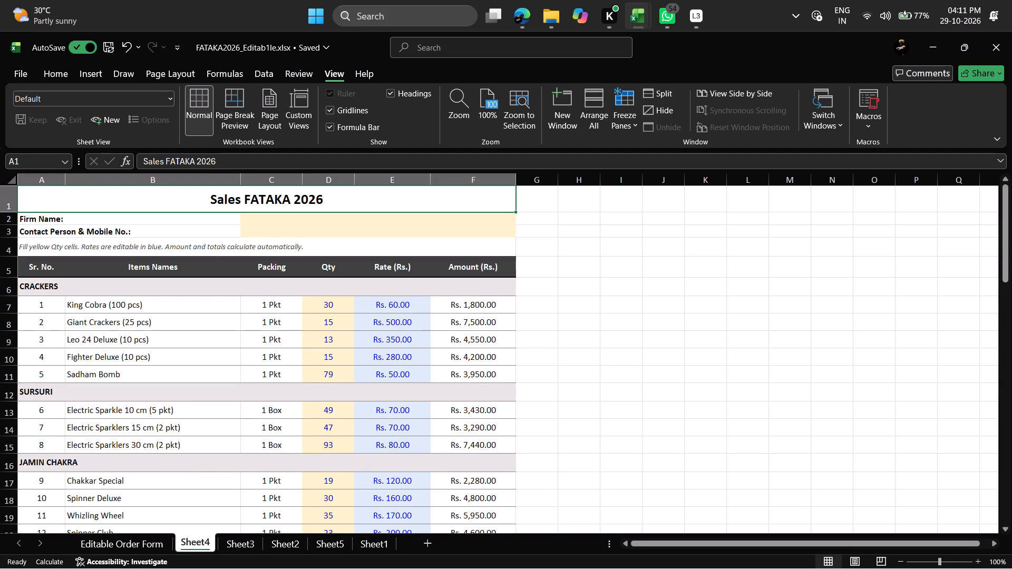
left_click(145, 158)
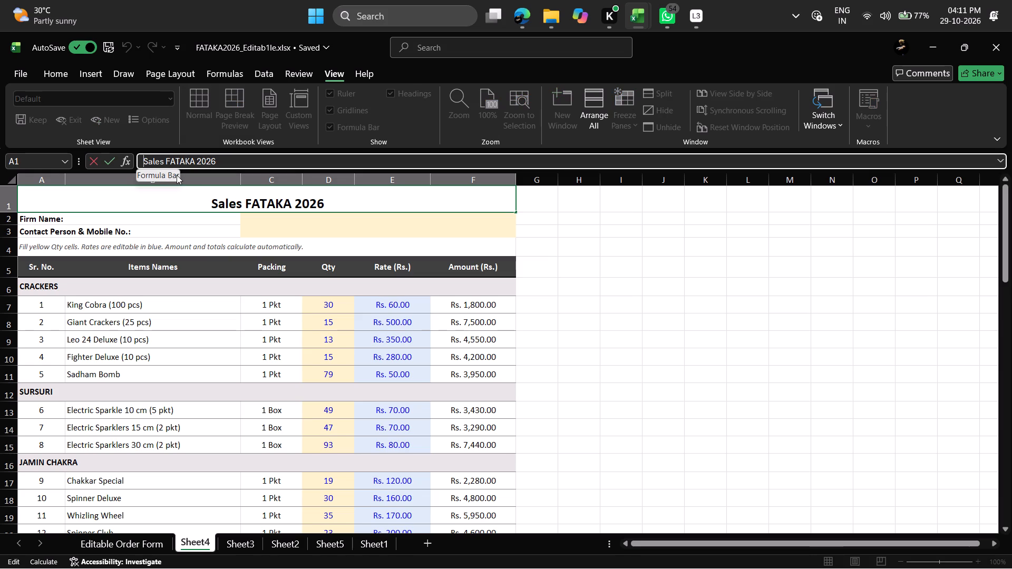
key("t")
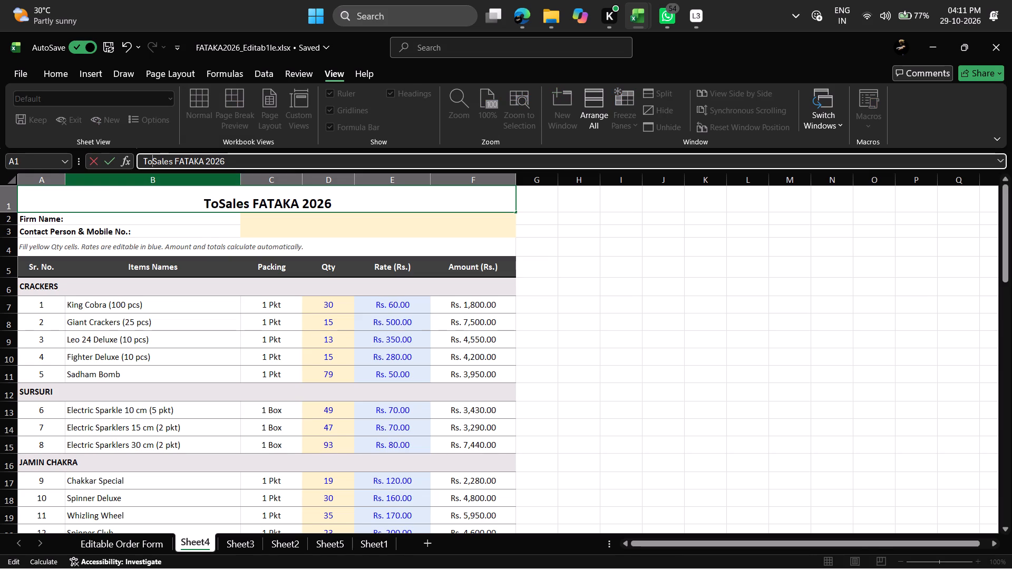
key("l")
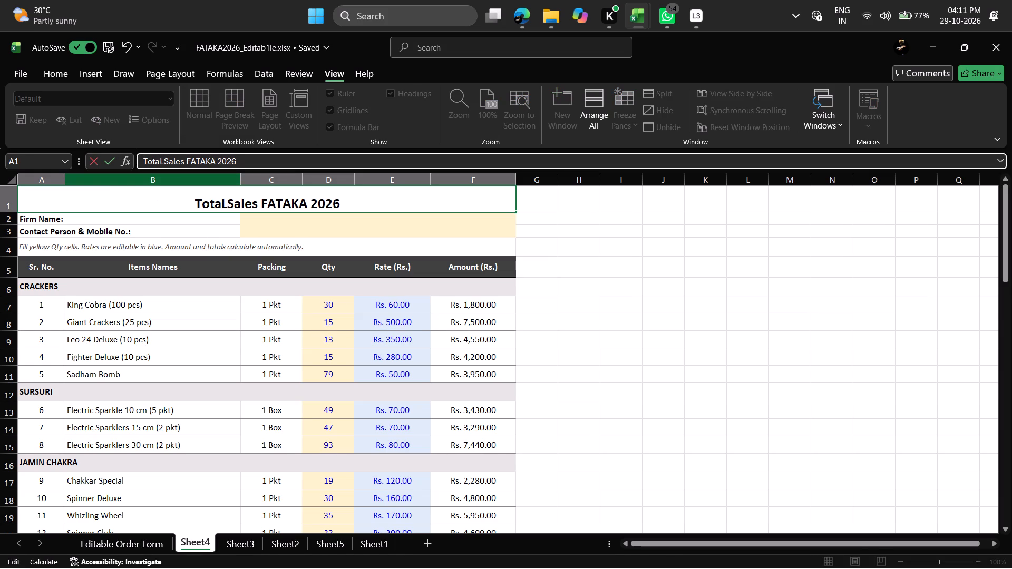
key("BackSpace")
type("l")
key("space")
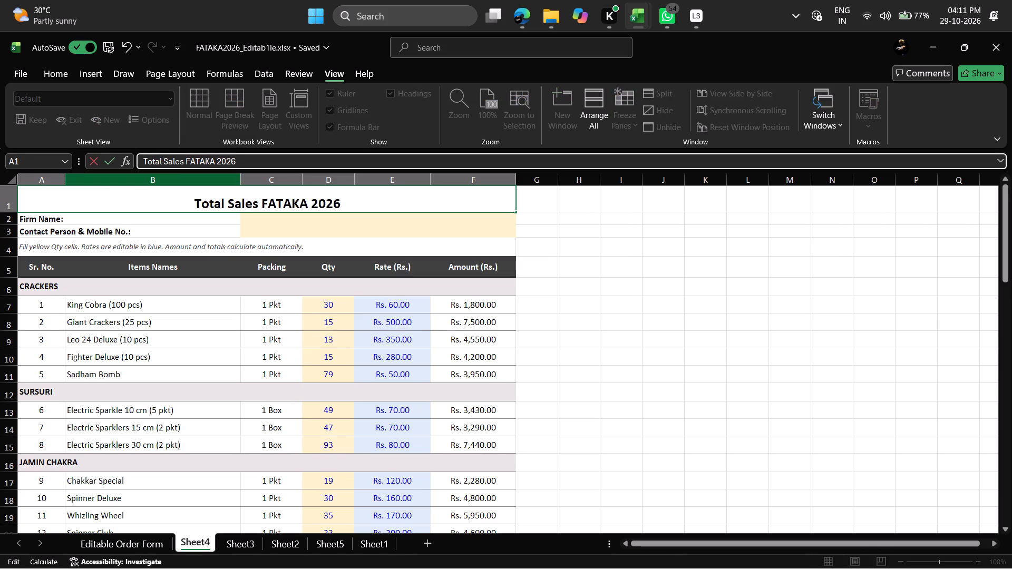
left_click(587, 258)
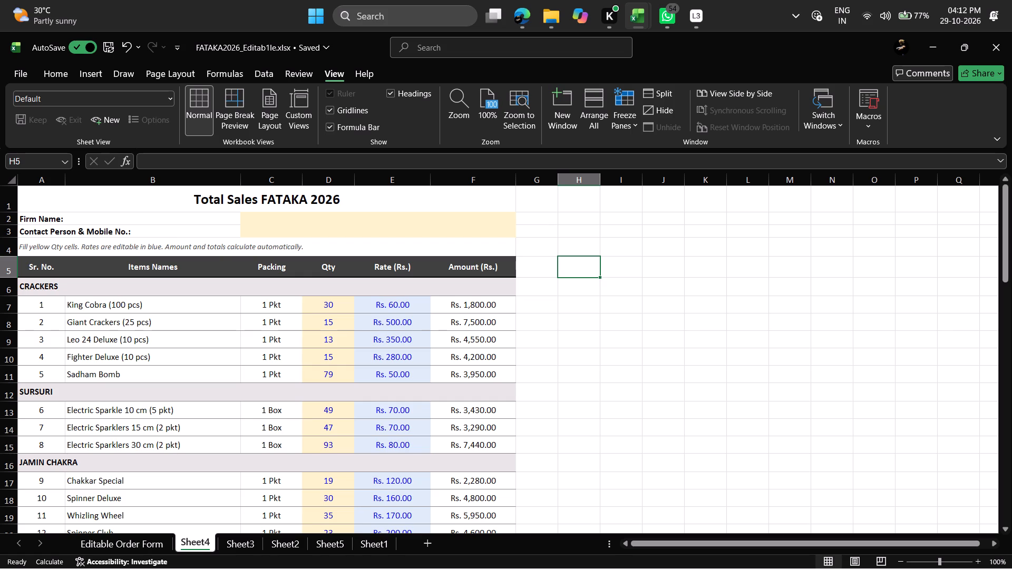
Go through the quantities in Sheet2's R Purchase list from Spinner Deluxe down to Ring Ring.
left_click(246, 551)
left_click(288, 546)
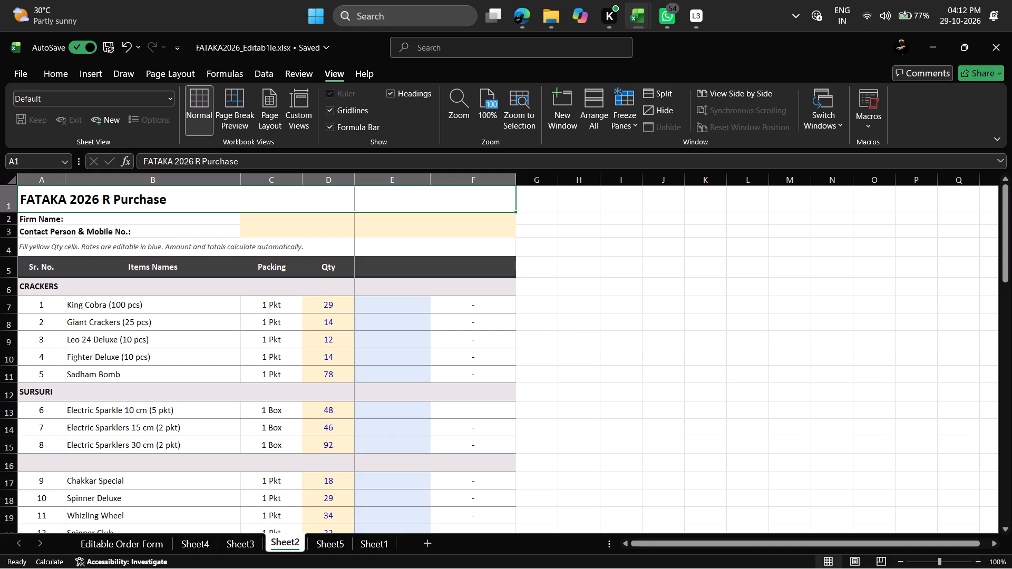
scroll(336, 444, "down", 1)
left_click(337, 414)
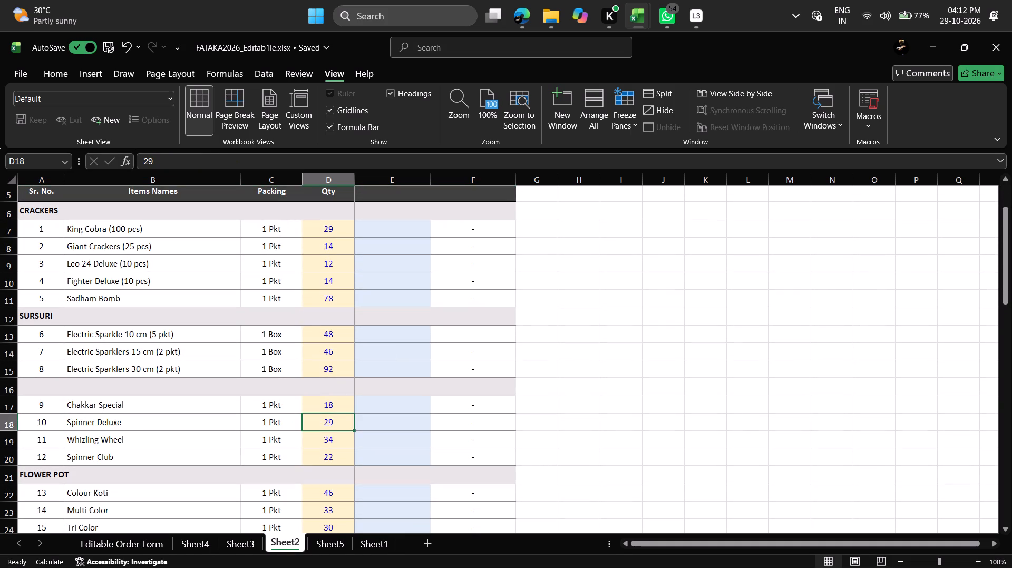
key("Down")
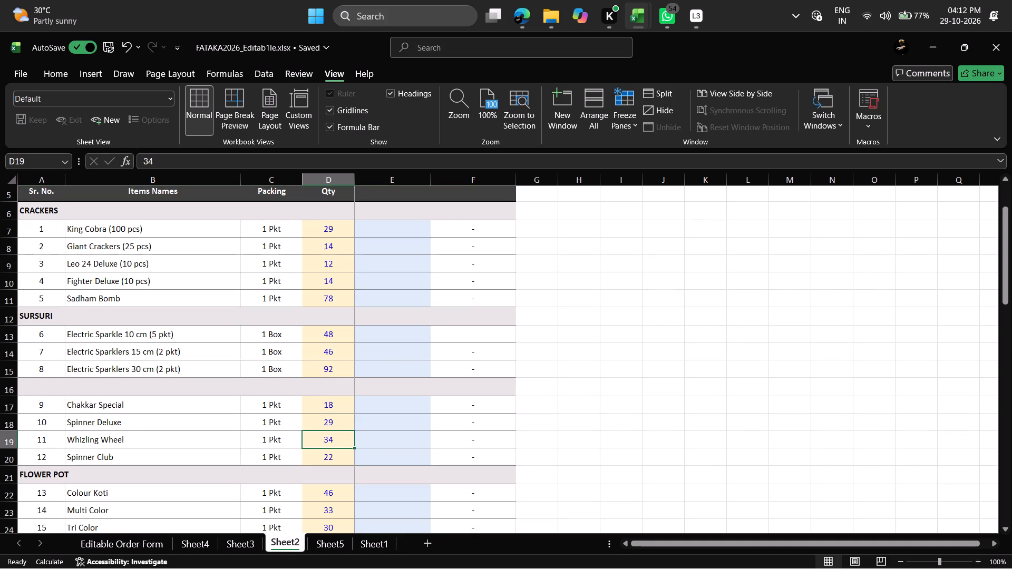
key("Down")
key("Down")
key("Down")
key("Down")
key("Down")
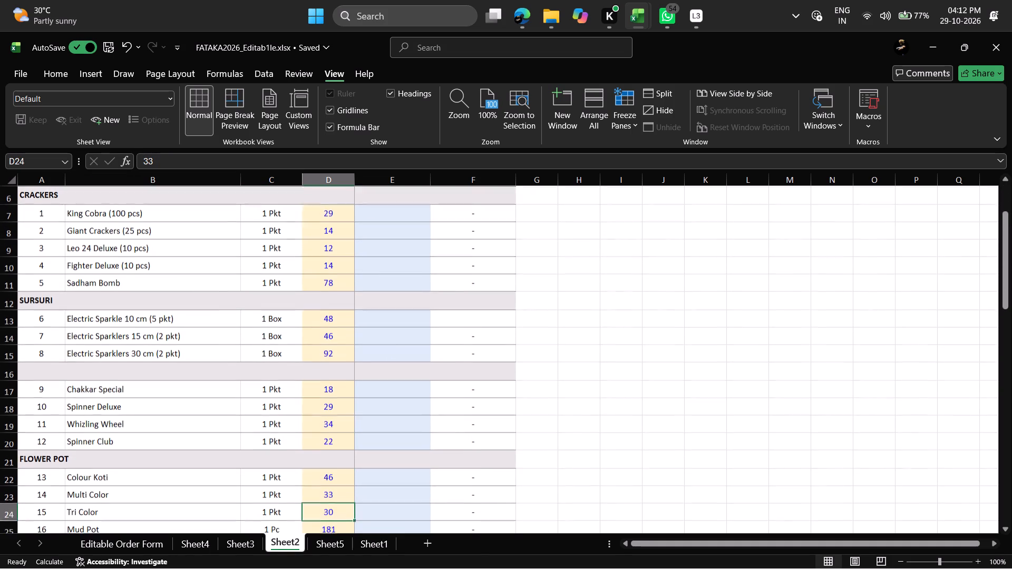
key("Down")
key("Down")
key("Down")
key("Down")
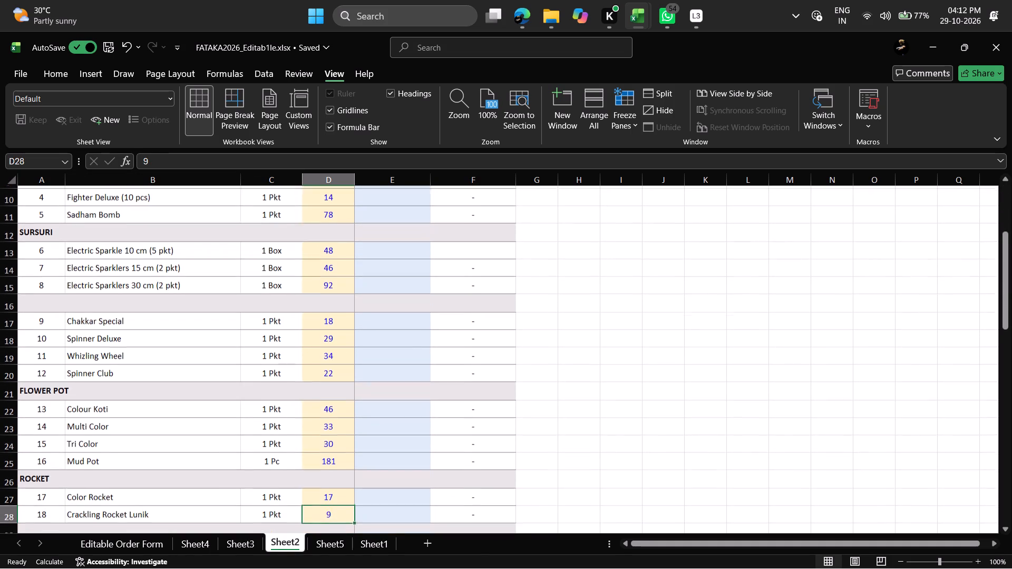
key("Down")
key("Down")
key("Down")
key("Down")
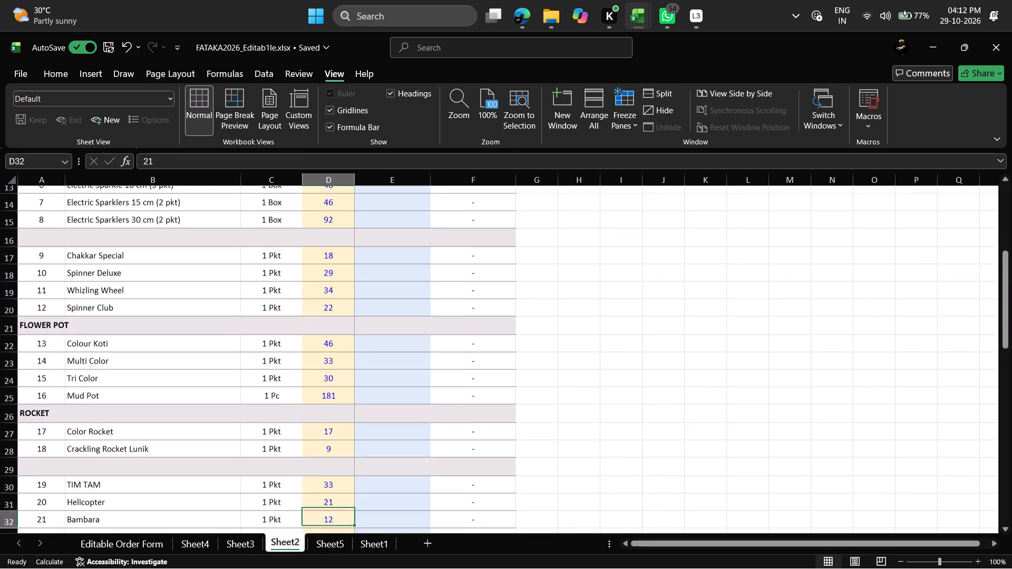
key("Down")
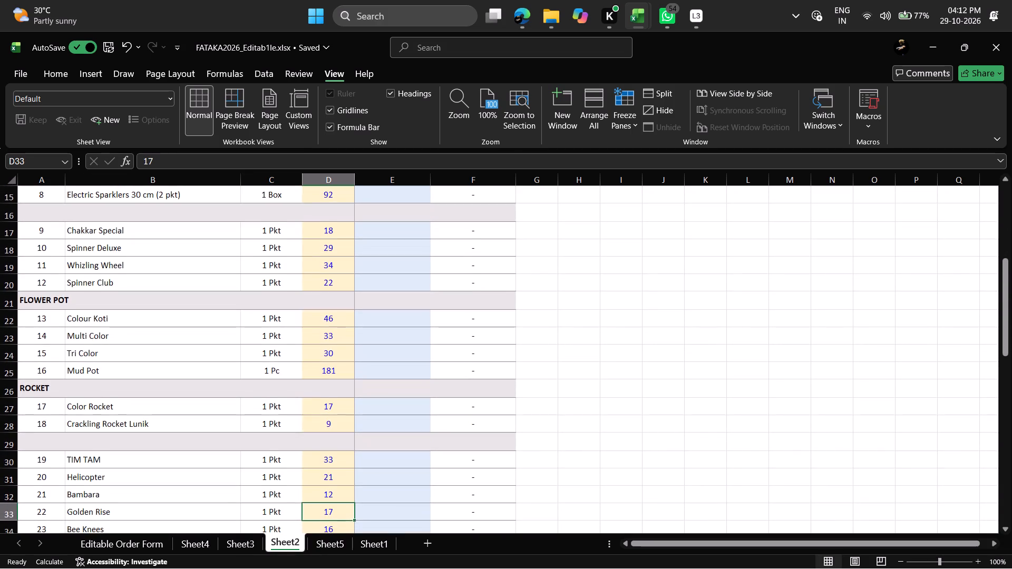
key("Down")
key("Down")
key("Down")
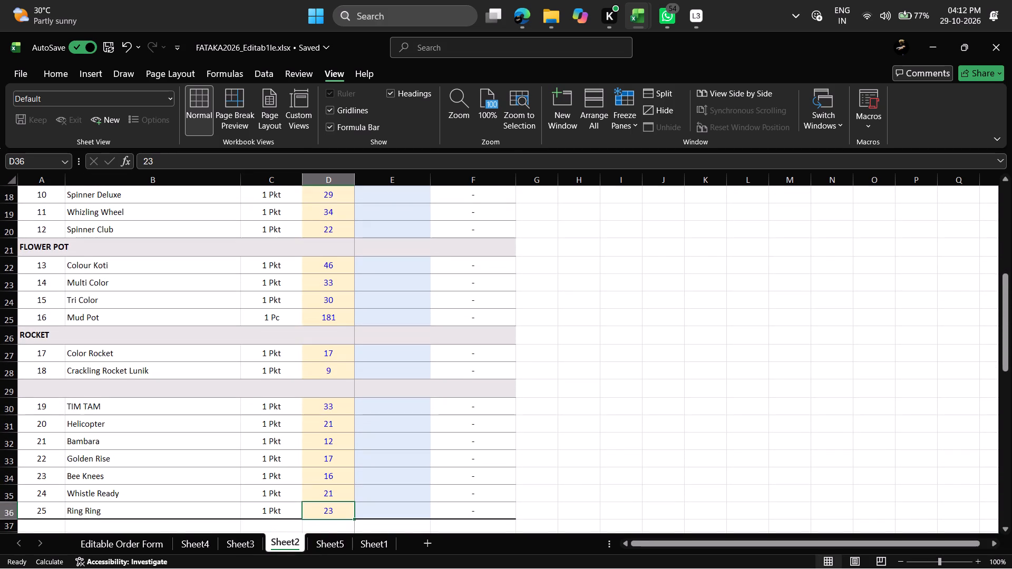
Check the quantities in Sheet2's SKY SHOT group and the second CRACKERS group down to the end of the list.
key("Down")
key("Down")
key("Down")
key("Down")
key("Down")
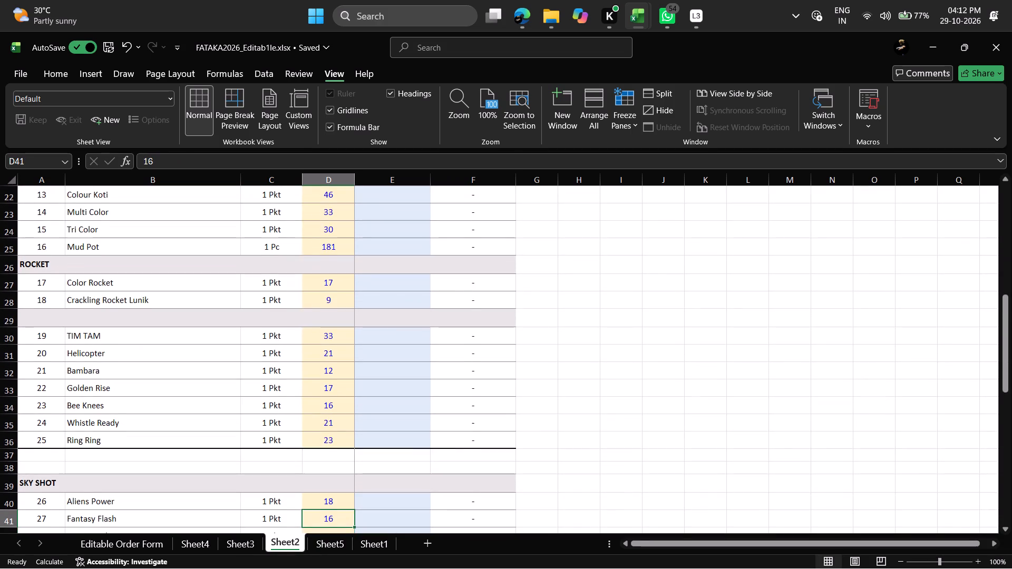
key("Down")
key("Down")
key("Down")
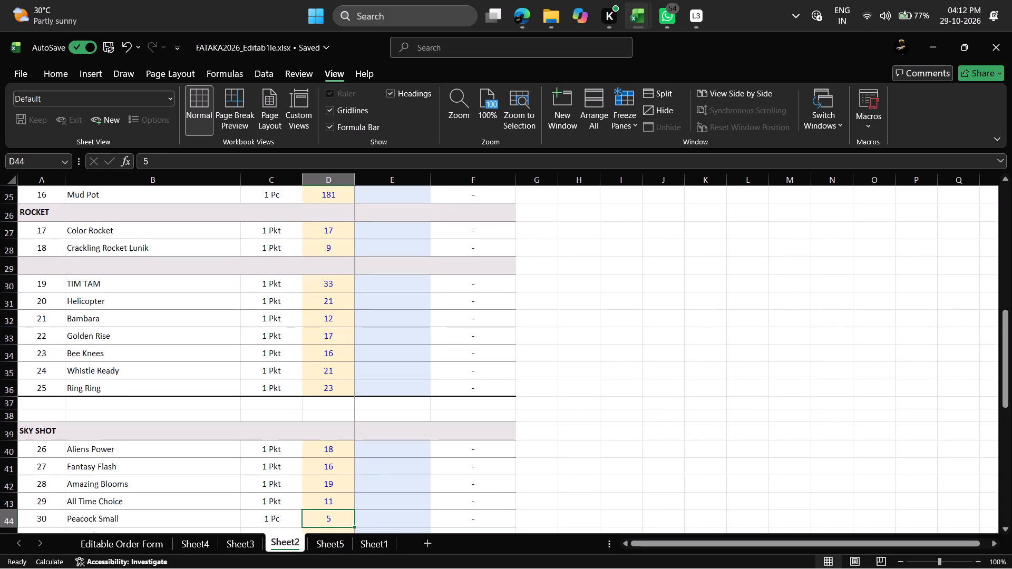
key("Down")
key("Down")
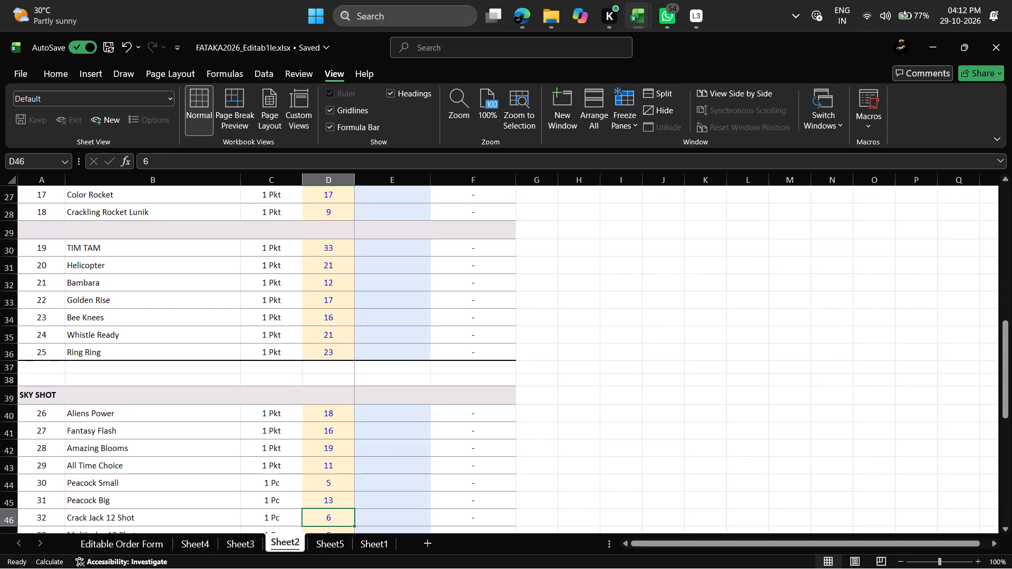
key("Down")
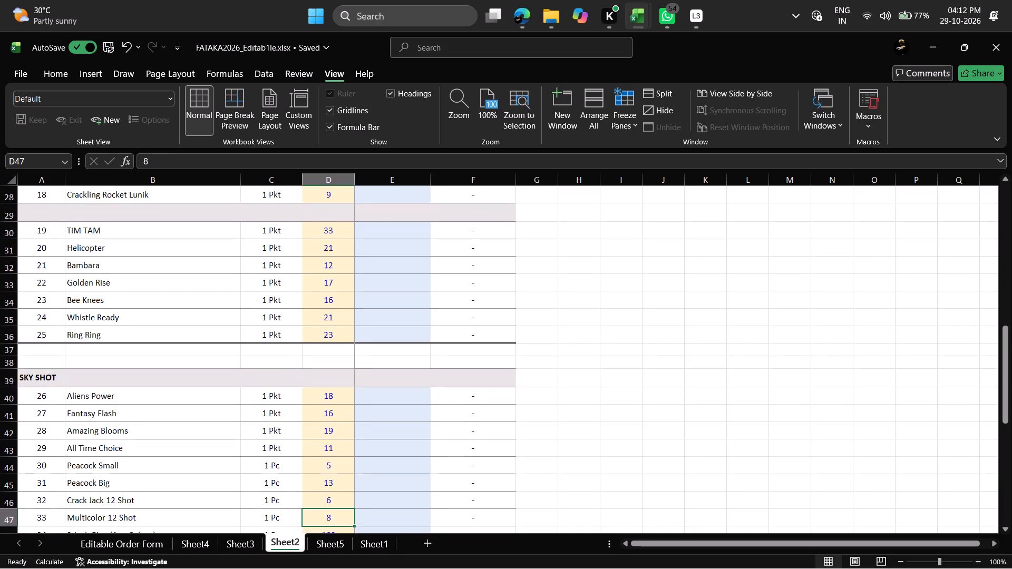
key("Down")
key("Down")
key("Down")
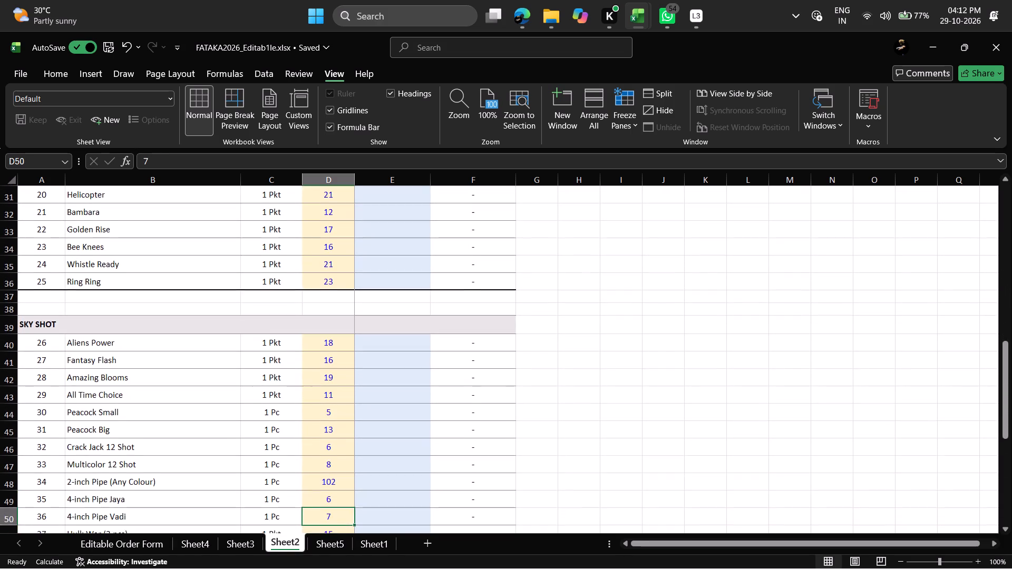
key("Down")
key("Down")
key("Down")
key("Down")
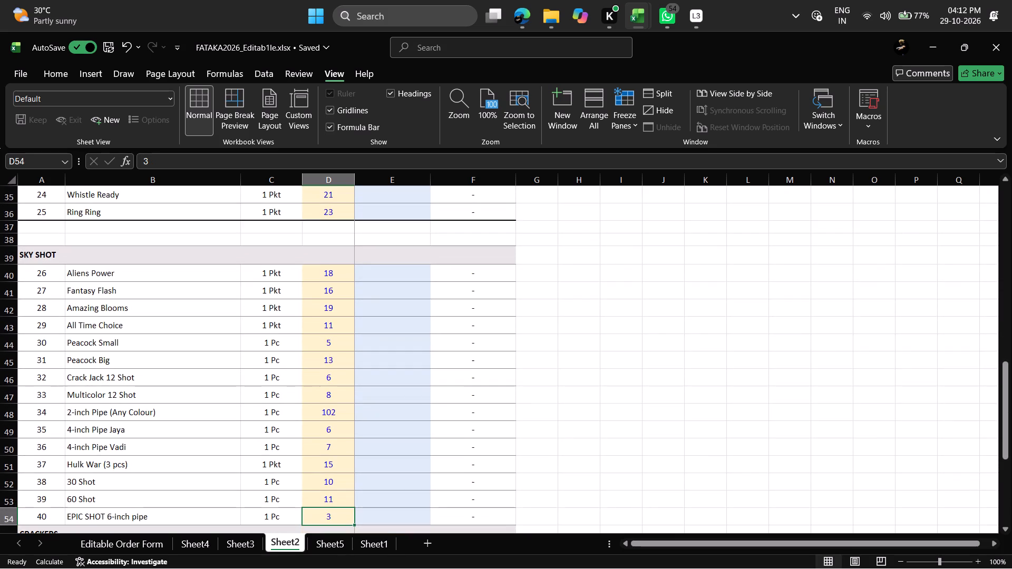
key("Down")
key("Down")
key("Down")
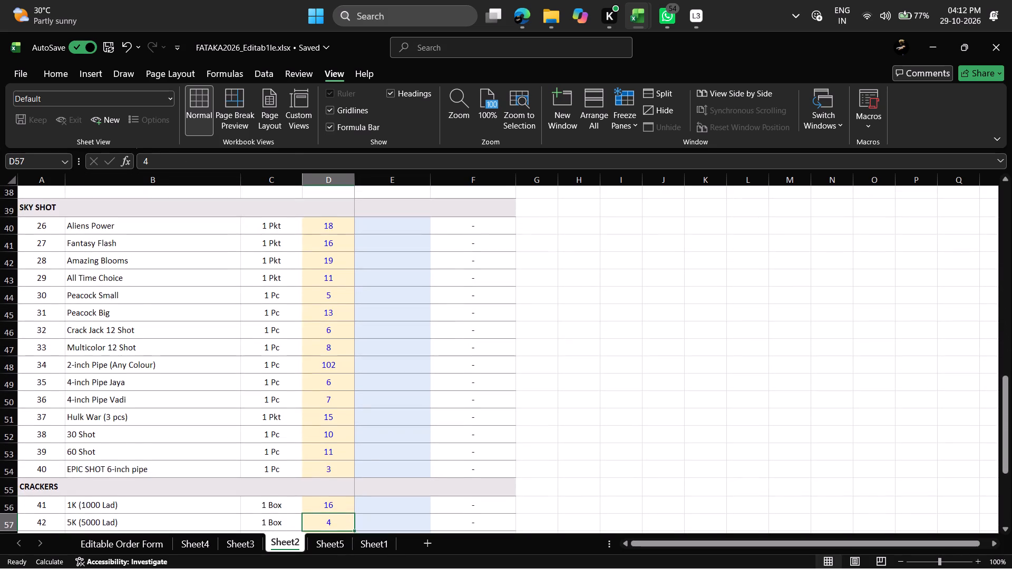
key("Down")
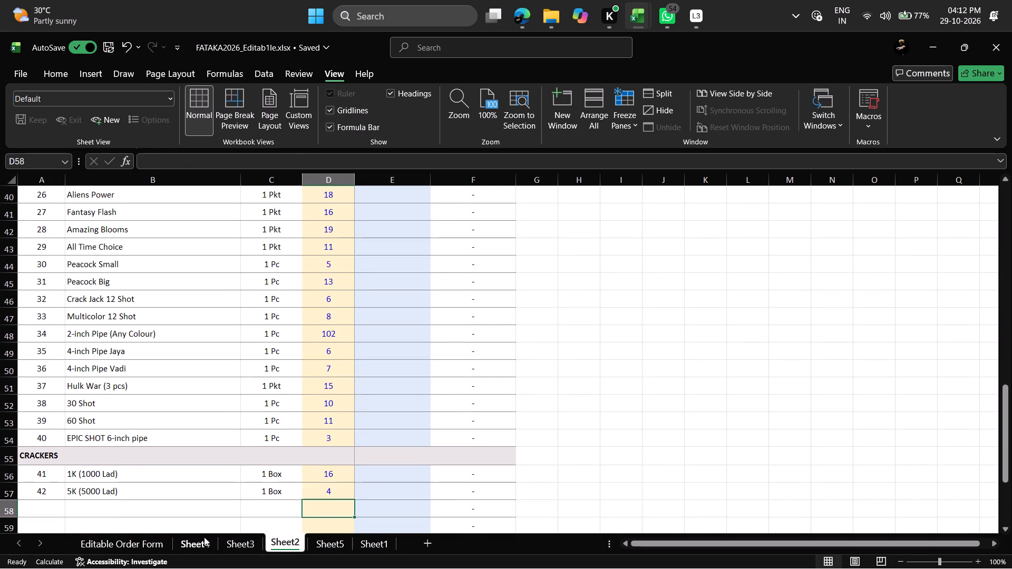
Rename Sheet2, which holds the FATAKA 2026 R Purchase list, as R purchase.
left_click(185, 548)
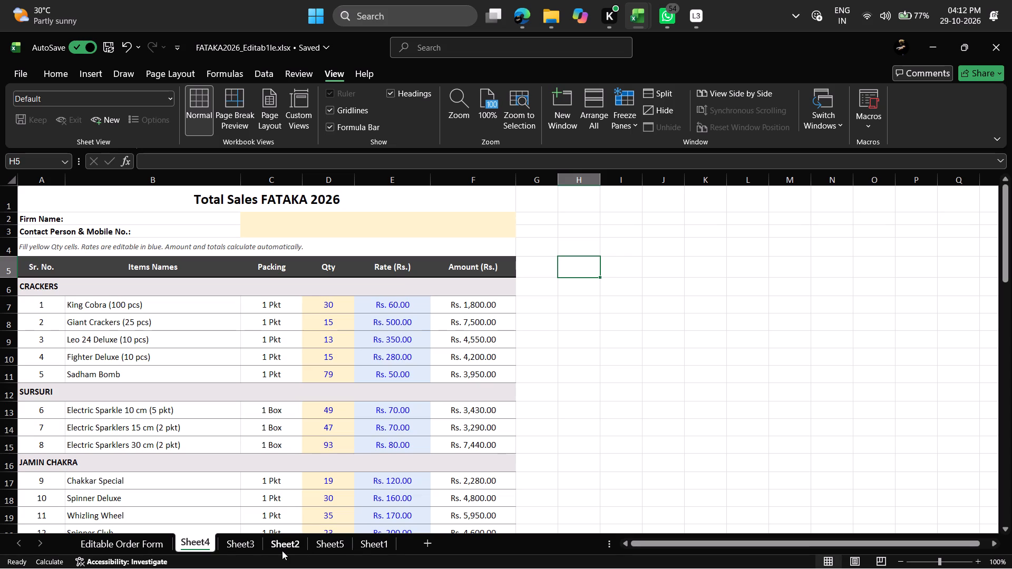
left_click(282, 551)
scroll(310, 468, "up", 17)
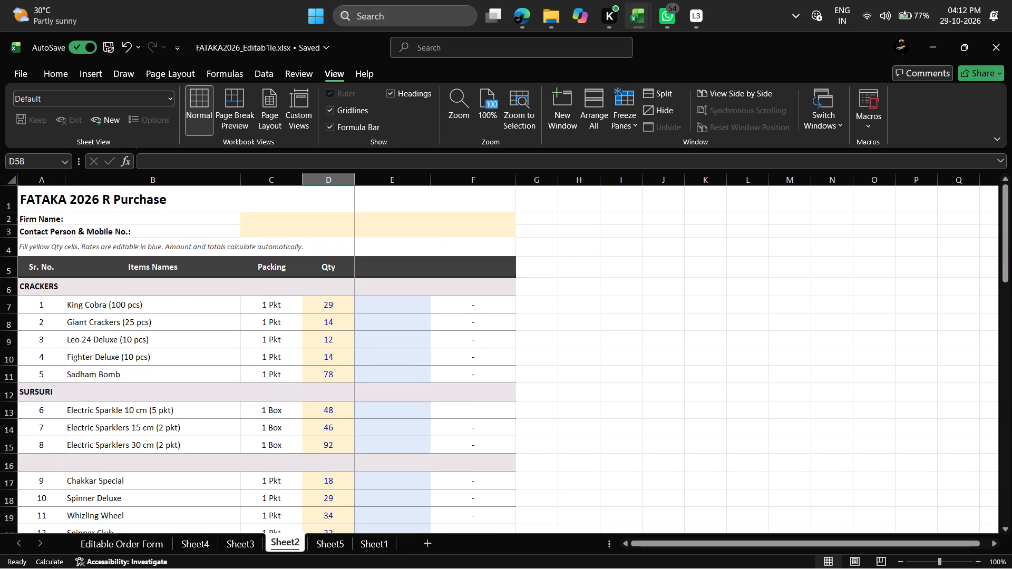
scroll(300, 421, "up", 1)
right_click(274, 545)
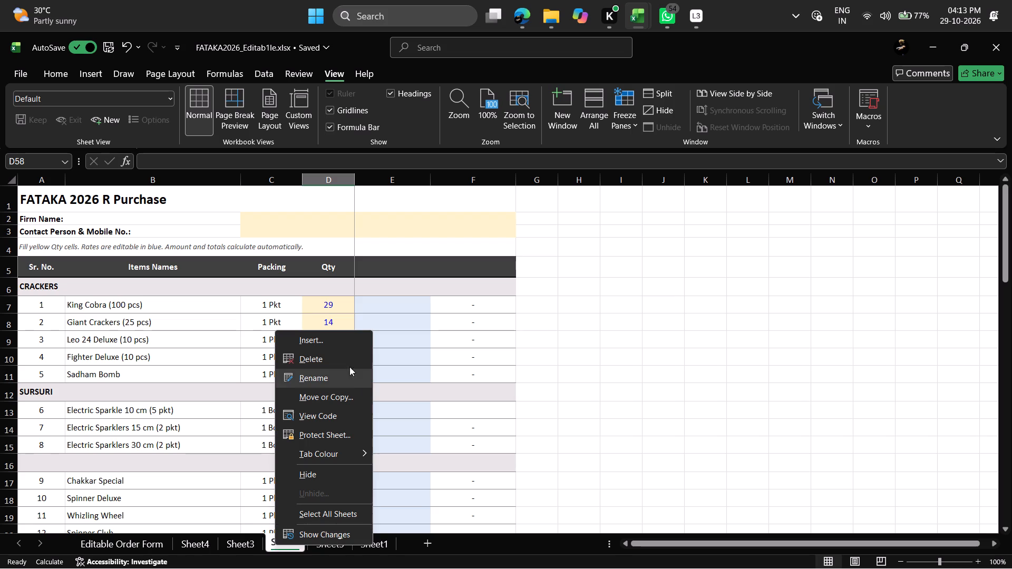
left_click(324, 374)
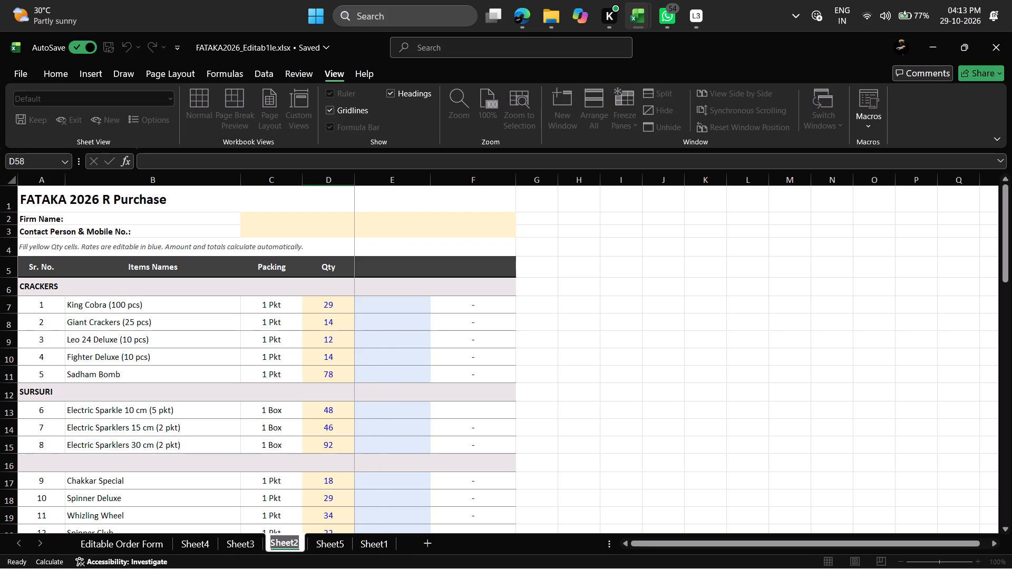
key("BackSpace")
key("r")
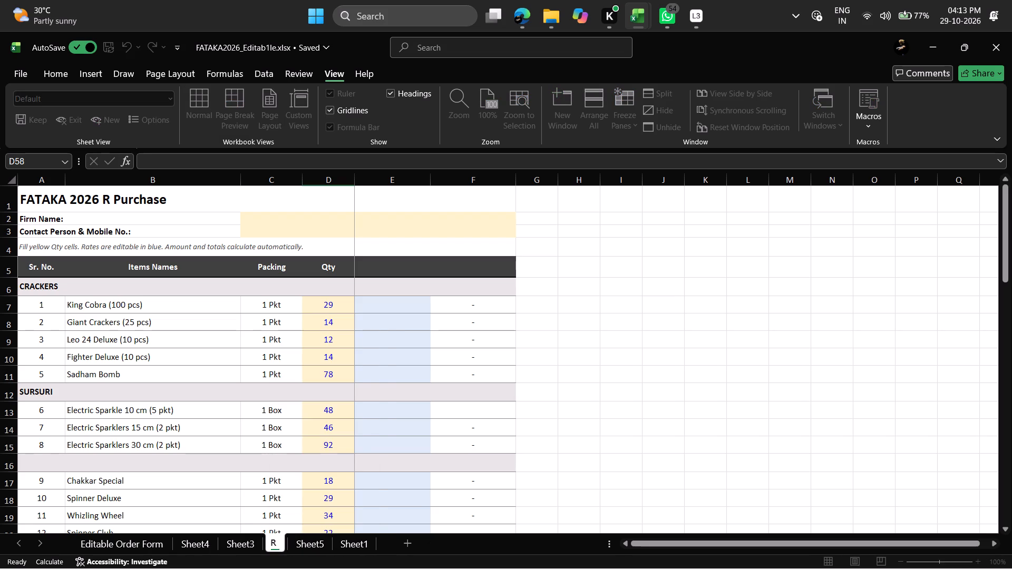
type("chase")
left_click(600, 401)
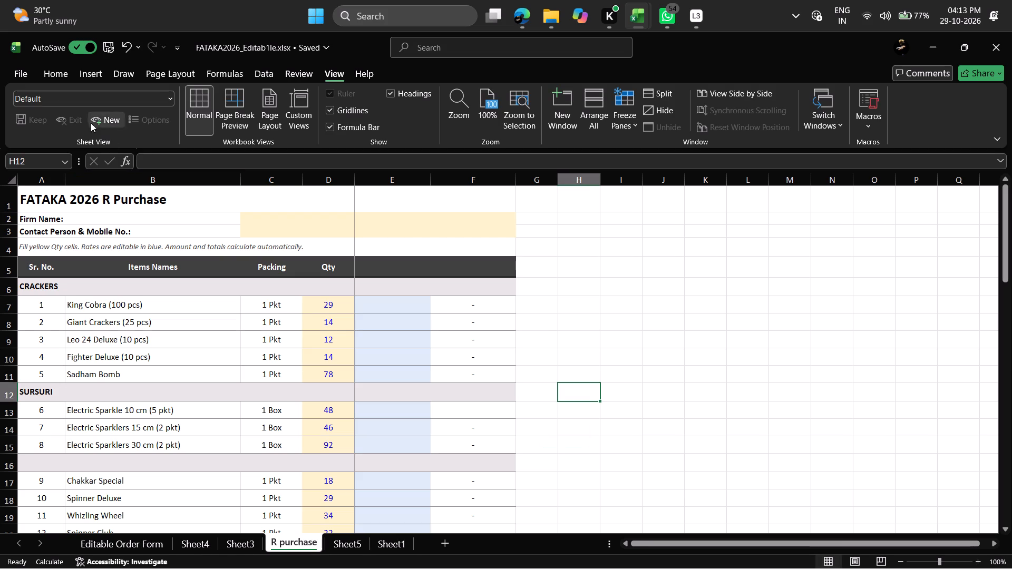
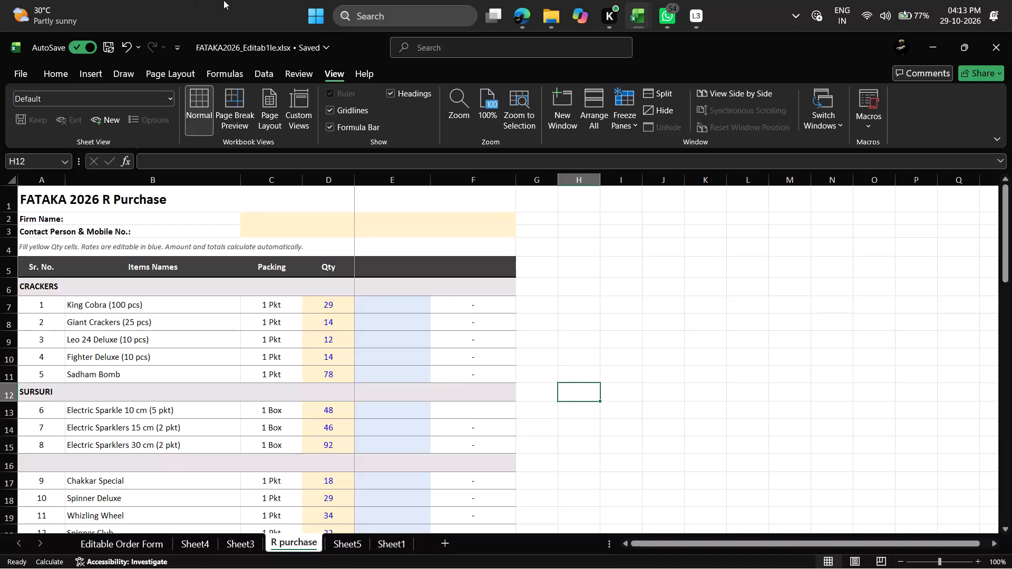
Show the R purchase sheet in Page Break Preview and check how its list divides into pages.
key("Down")
key("Left")
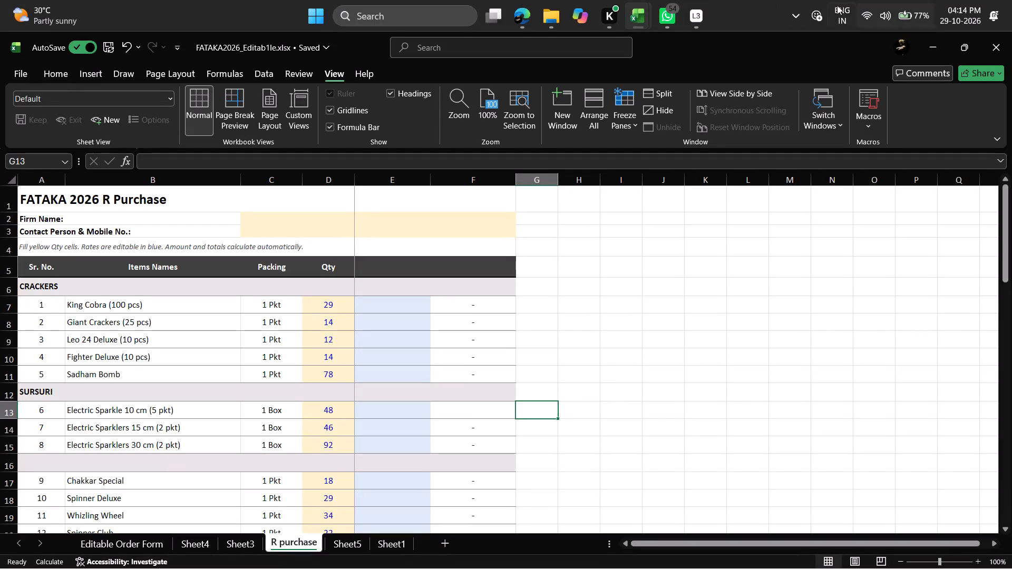
left_click(229, 103)
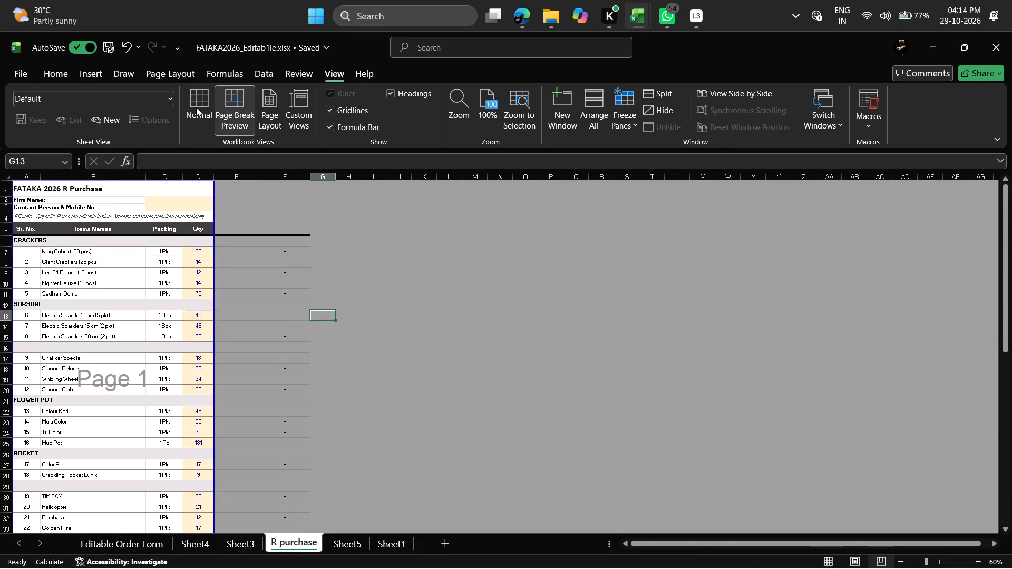
scroll(75, 274, "down", 7)
scroll(188, 398, "up", 2)
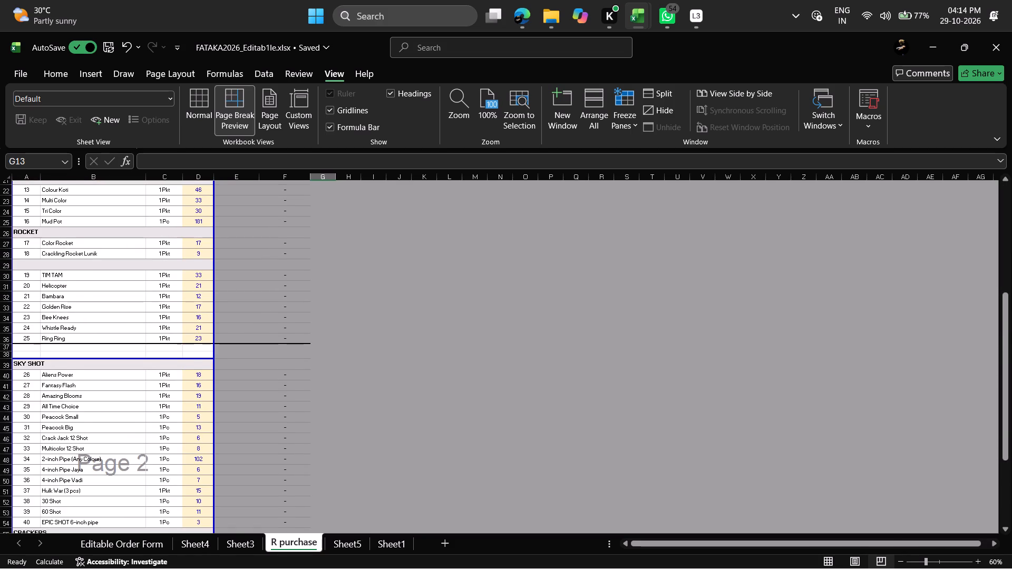
scroll(183, 377, "down", 3)
Set up an export of the R purchase sheet in PDF format to the fhtaka folder on the Desktop.
left_click(18, 76)
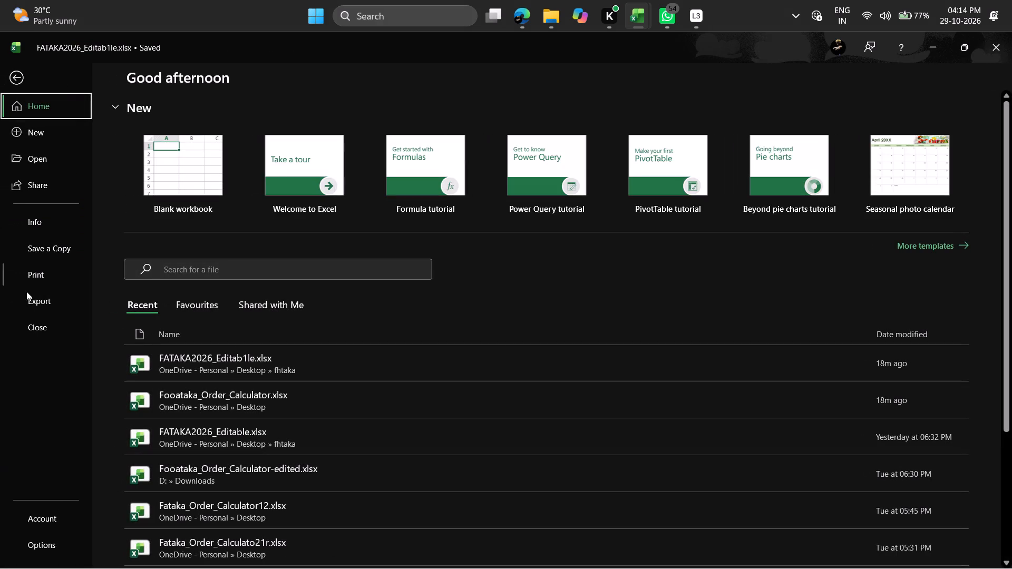
left_click(28, 302)
left_click(257, 170)
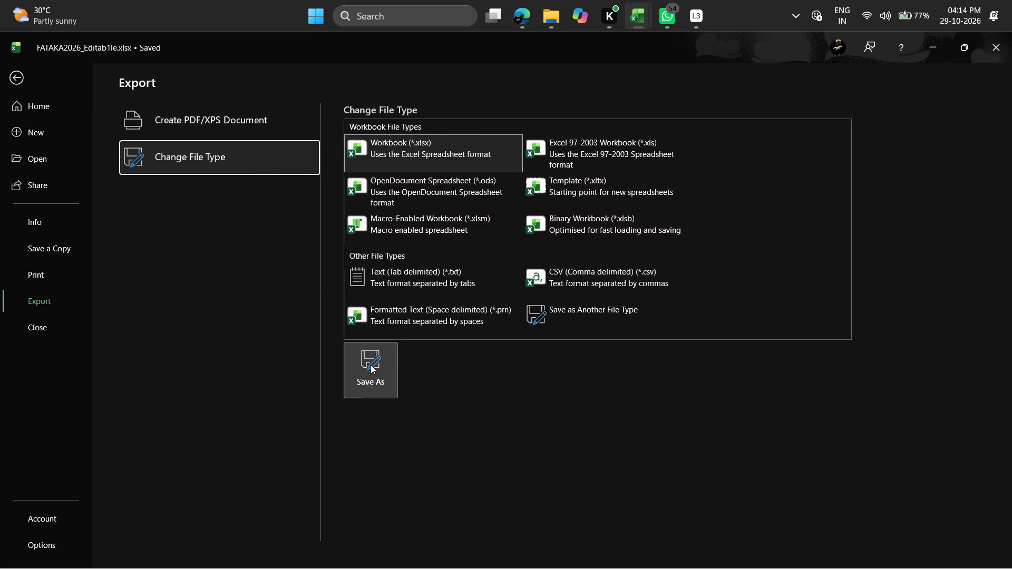
left_click(371, 365)
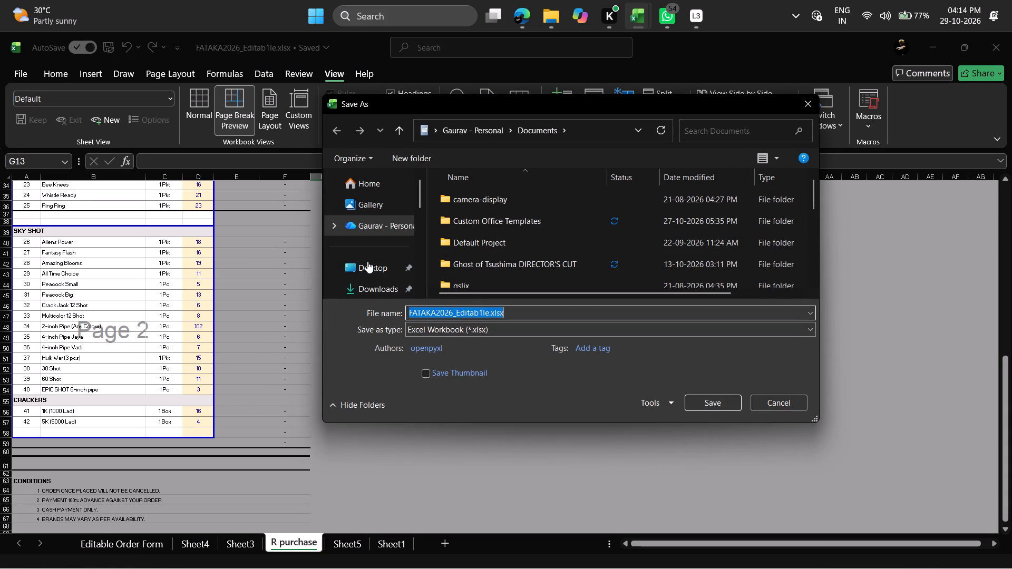
left_click(369, 270)
double_click(483, 228)
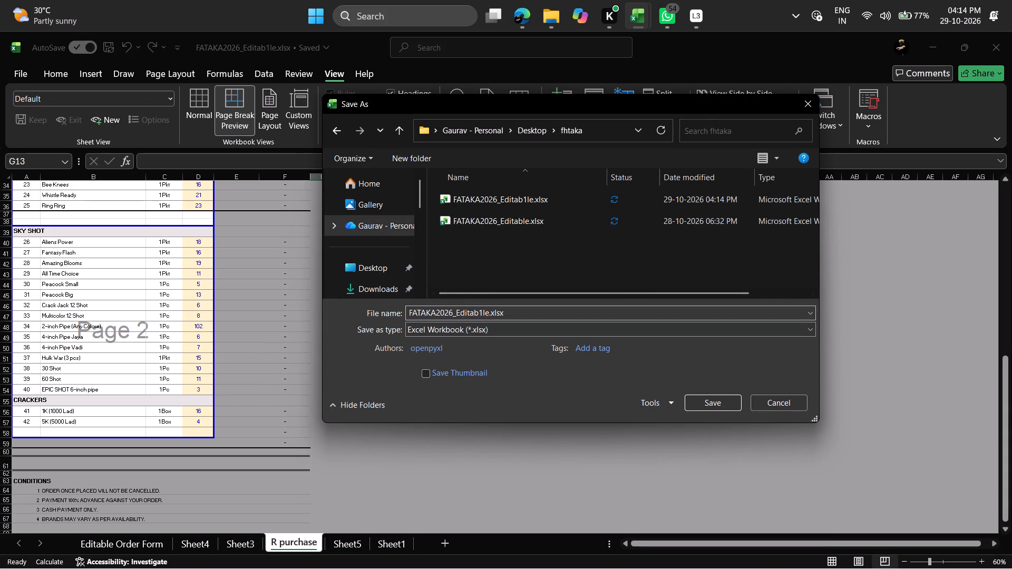
left_click(493, 328)
left_click(447, 283)
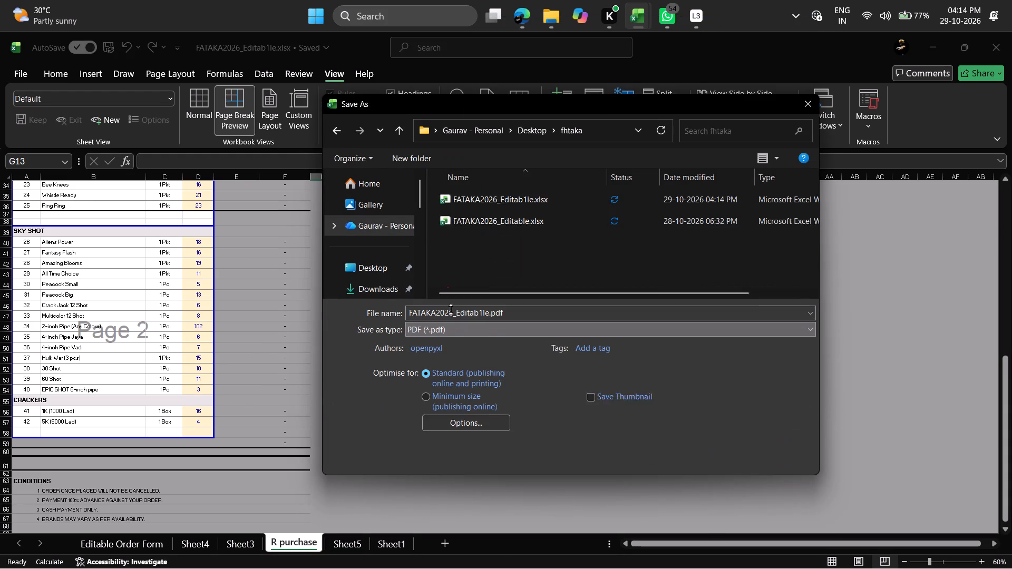
Name the PDF Final R purchase and save it.
left_click(488, 312)
left_click(487, 312)
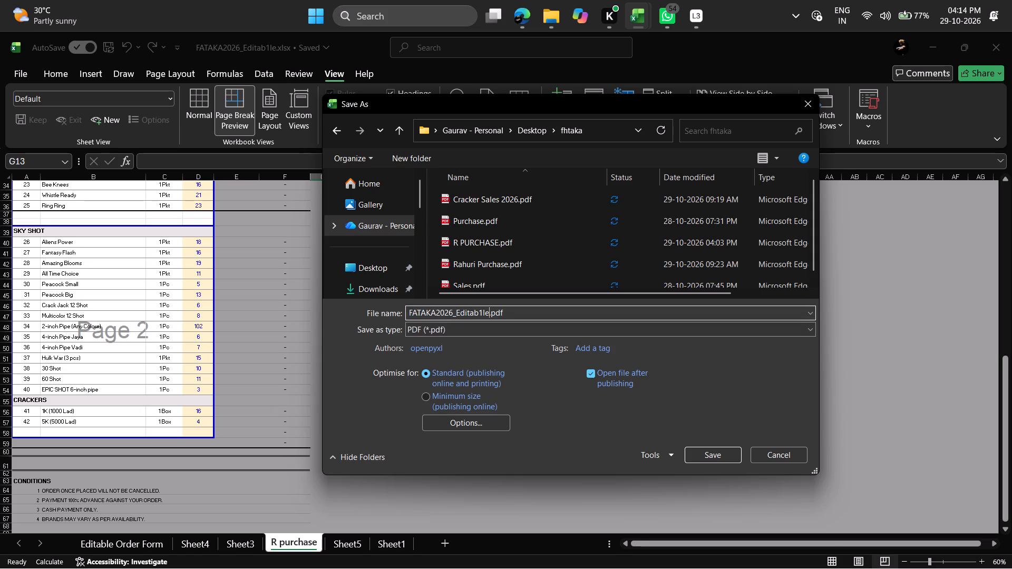
key("BackSpace")
key("BackSpace")
key("BackSpace")
key("BackSpace")
key("BackSpace")
key("BackSpace")
key("BackSpace")
key("BackSpace")
key("BackSpace")
key("BackSpace")
key("BackSpace")
key("BackSpace")
key("BackSpace")
key("BackSpace")
key("BackSpace")
key("BackSpace")
key("BackSpace")
key("BackSpace")
key("BackSpace")
key("BackSpace")
type("inal")
key("space")
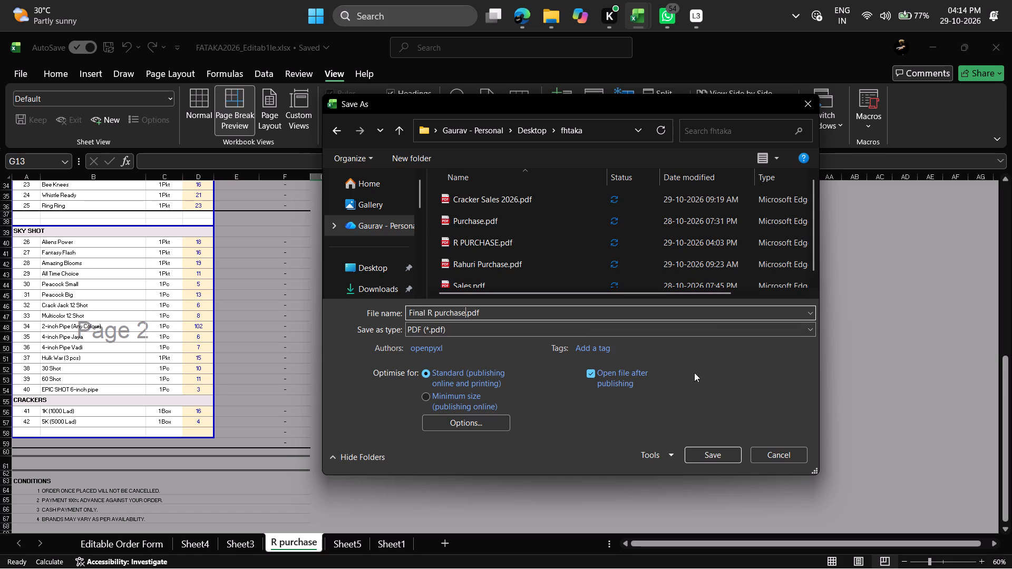
left_click(714, 456)
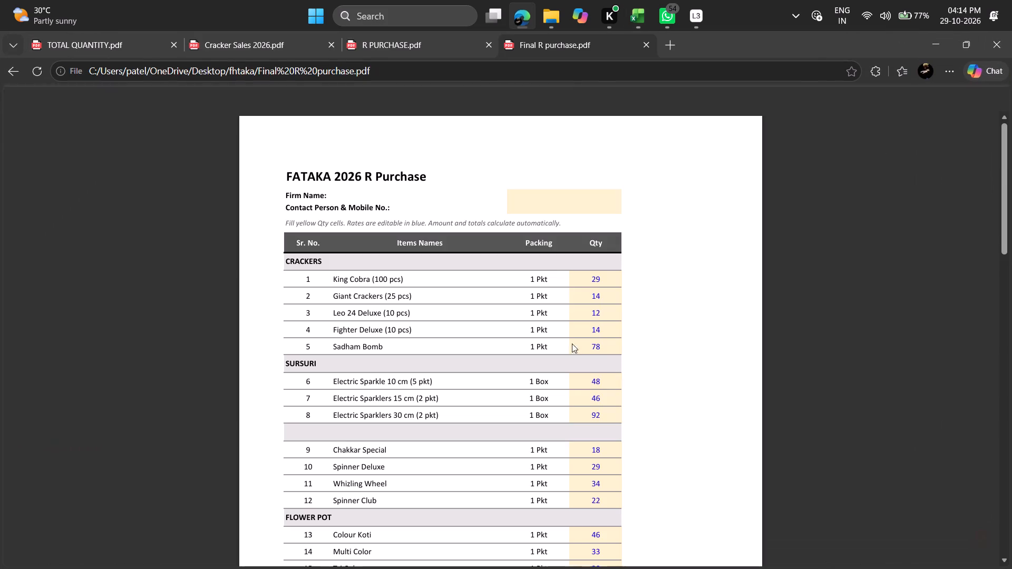
Look through both pages of the exported Final R purchase PDF, then put the browser window away.
scroll(588, 317, "down", 12)
scroll(610, 345, "up", 5)
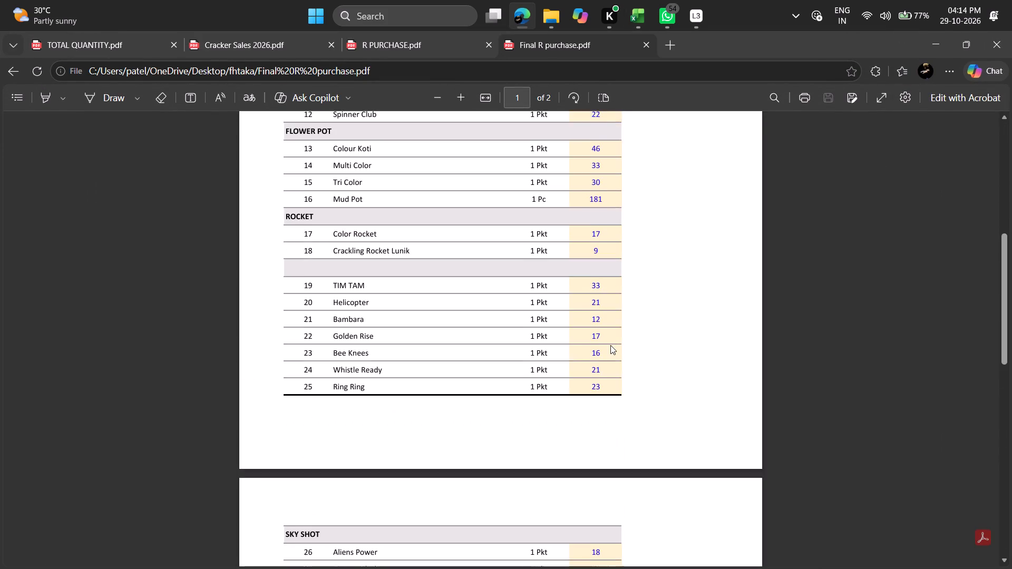
scroll(609, 345, "down", 3)
scroll(660, 389, "up", 11)
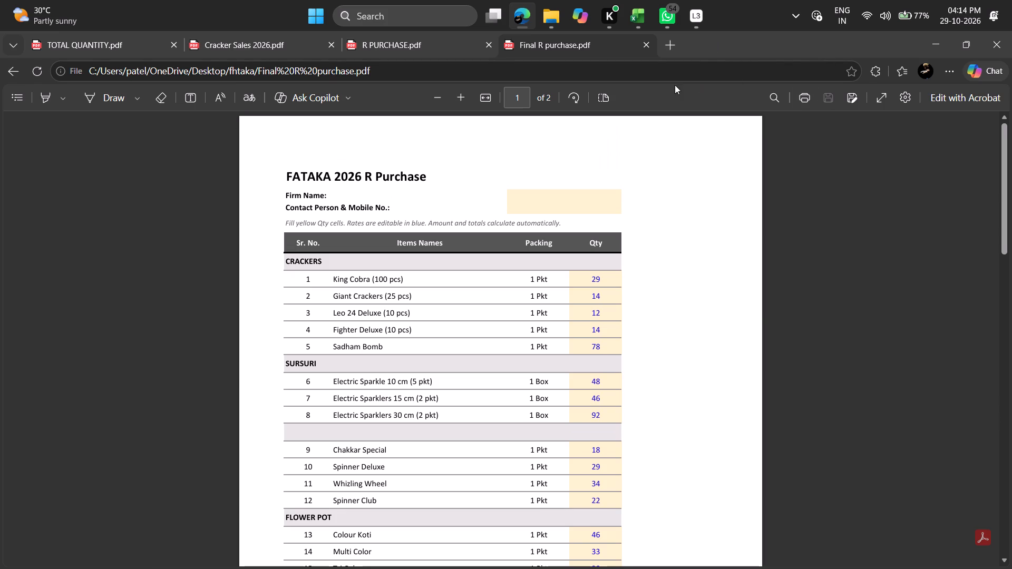
left_click(931, 44)
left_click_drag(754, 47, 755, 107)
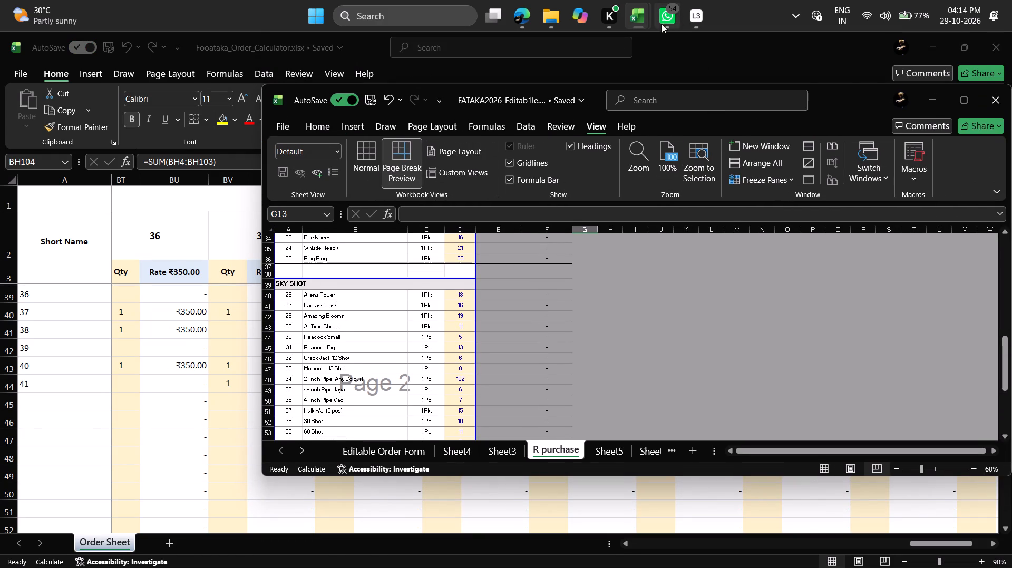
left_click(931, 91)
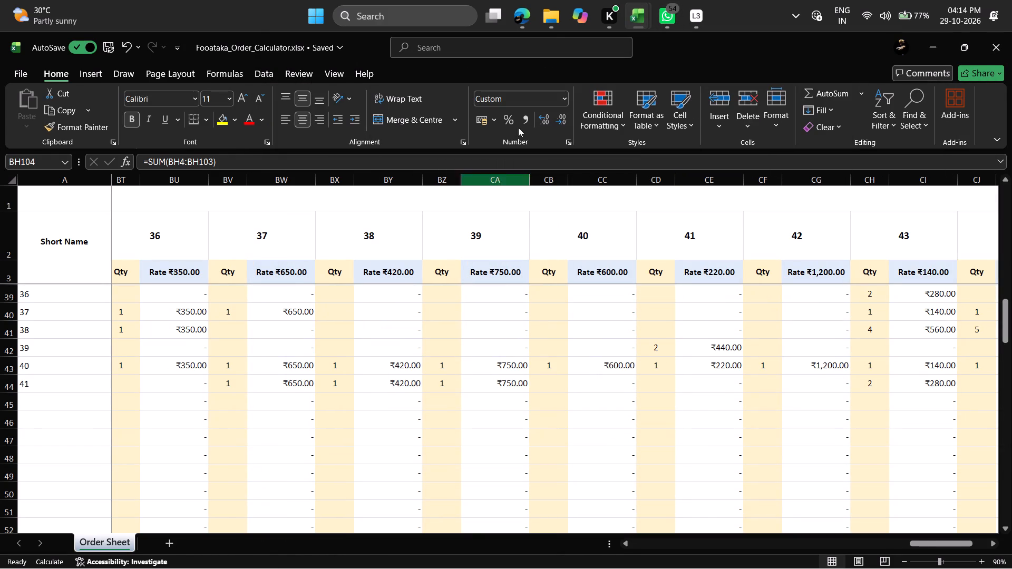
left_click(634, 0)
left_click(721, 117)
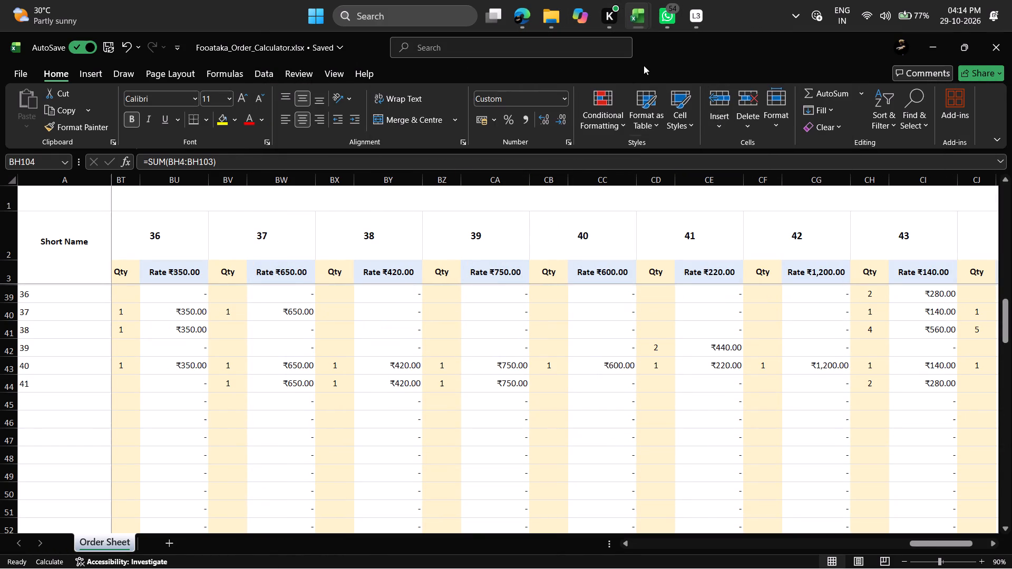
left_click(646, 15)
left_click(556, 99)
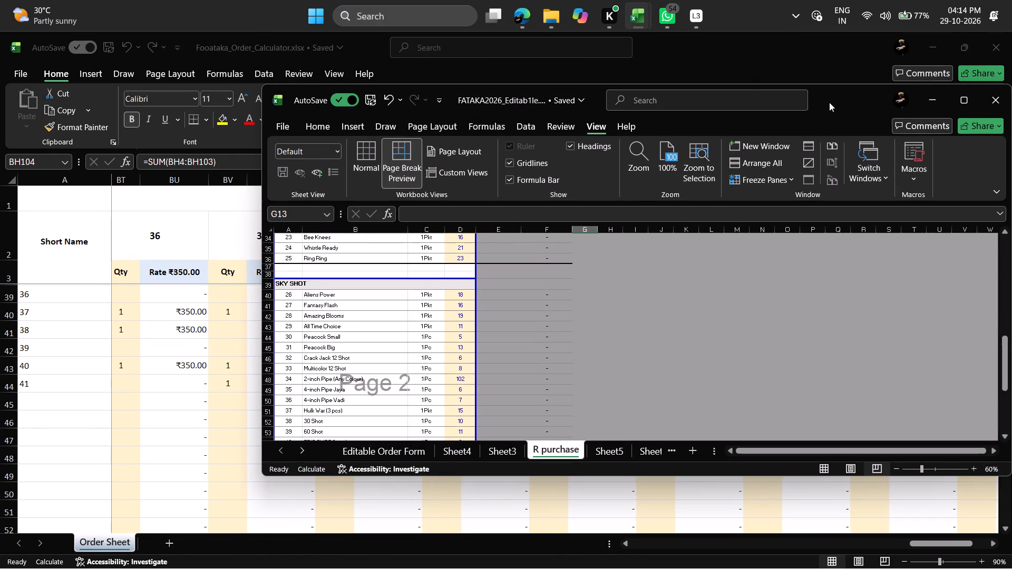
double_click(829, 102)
Return the R purchase sheet to Normal view.
left_click(207, 96)
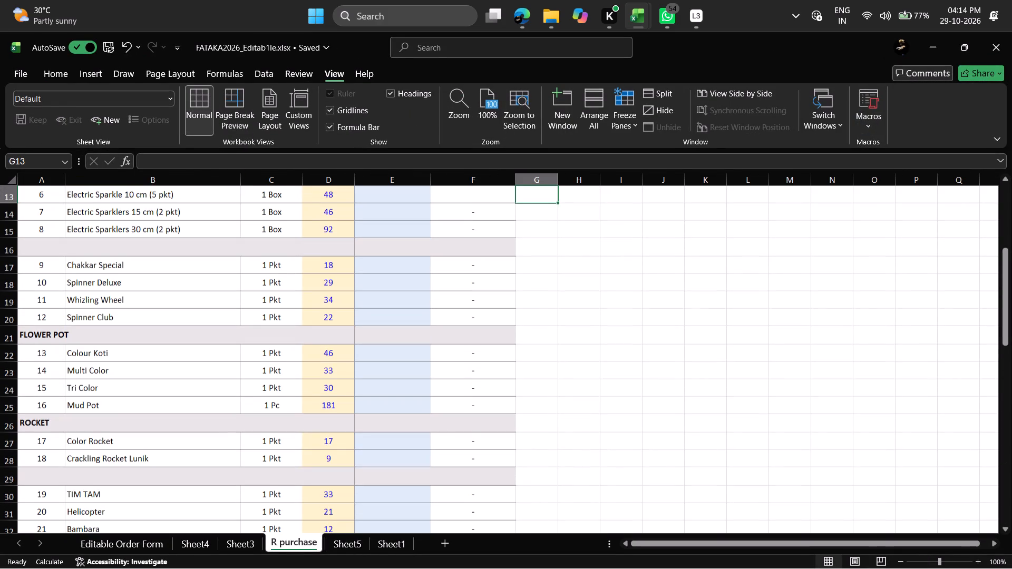
Show Sheet4's Total Sales FATAKA 2026 list in Page Break Preview and check its pages down to the conditions.
left_click(185, 548)
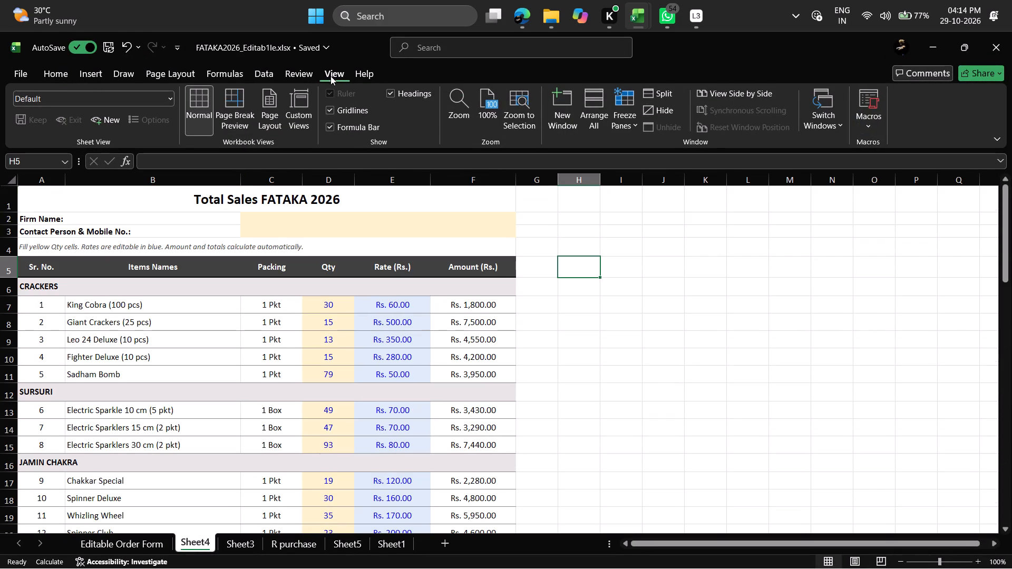
left_click(231, 109)
scroll(295, 325, "down", 4)
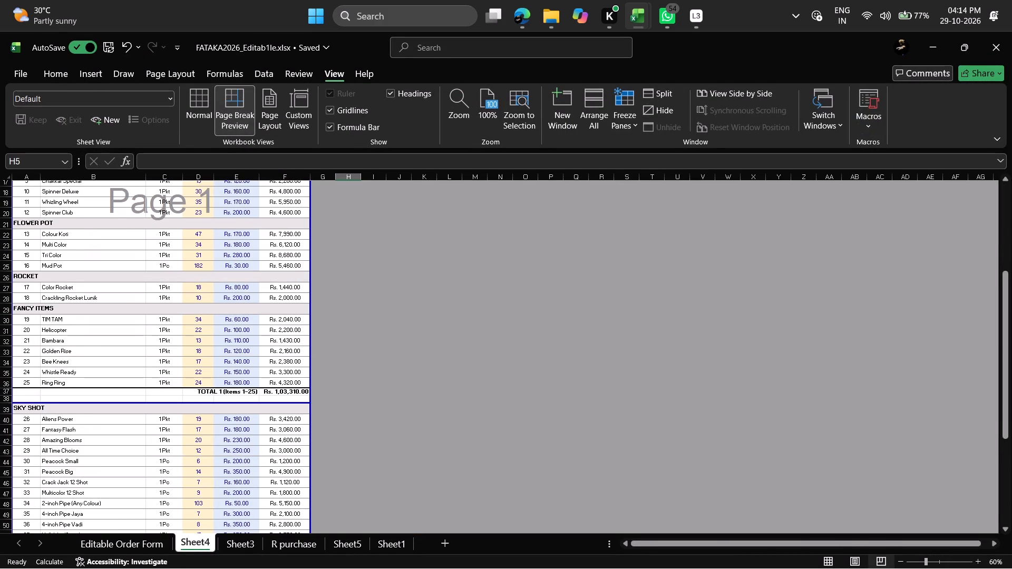
scroll(200, 377, "down", 7)
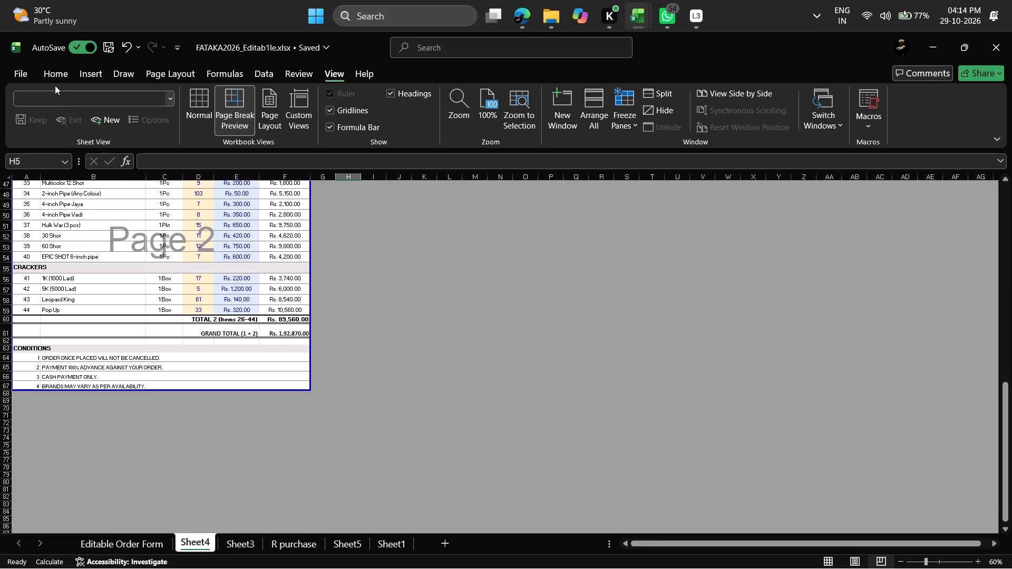
Set up an export of Sheet4 in PDF format to the fhtaka folder on the Desktop.
left_click(24, 71)
left_click(34, 295)
left_click(193, 158)
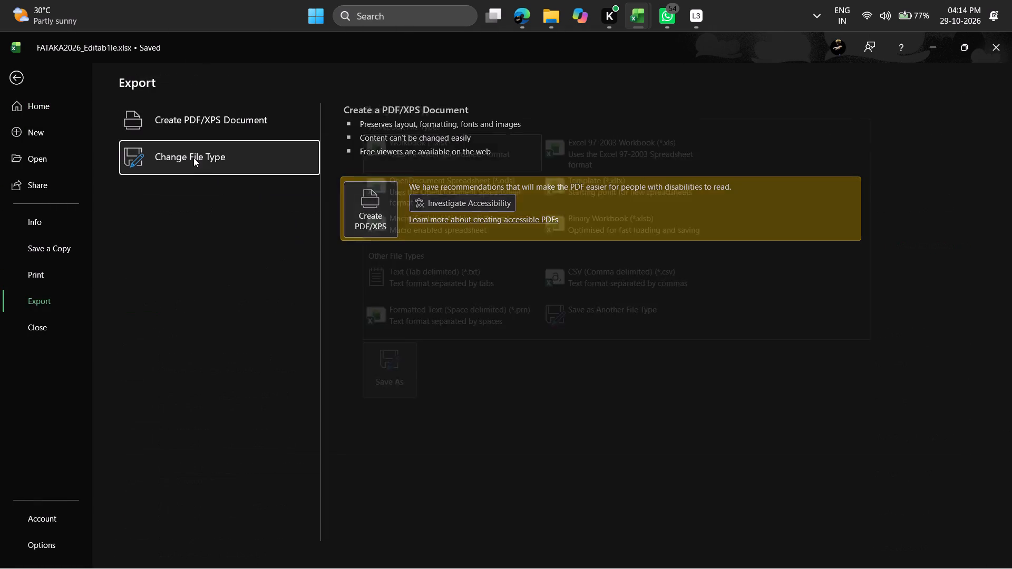
left_click(358, 358)
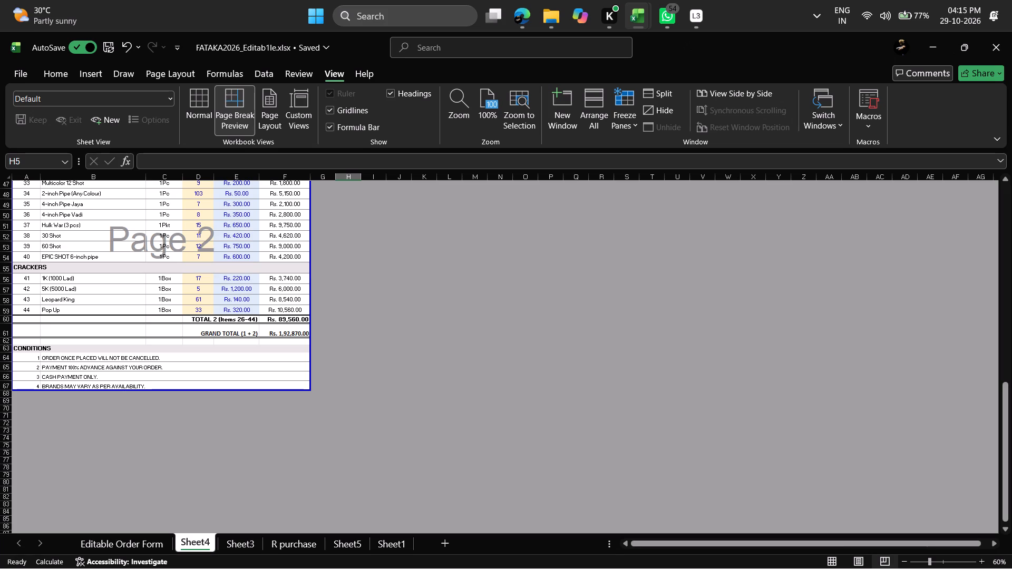
left_click(397, 267)
double_click(468, 216)
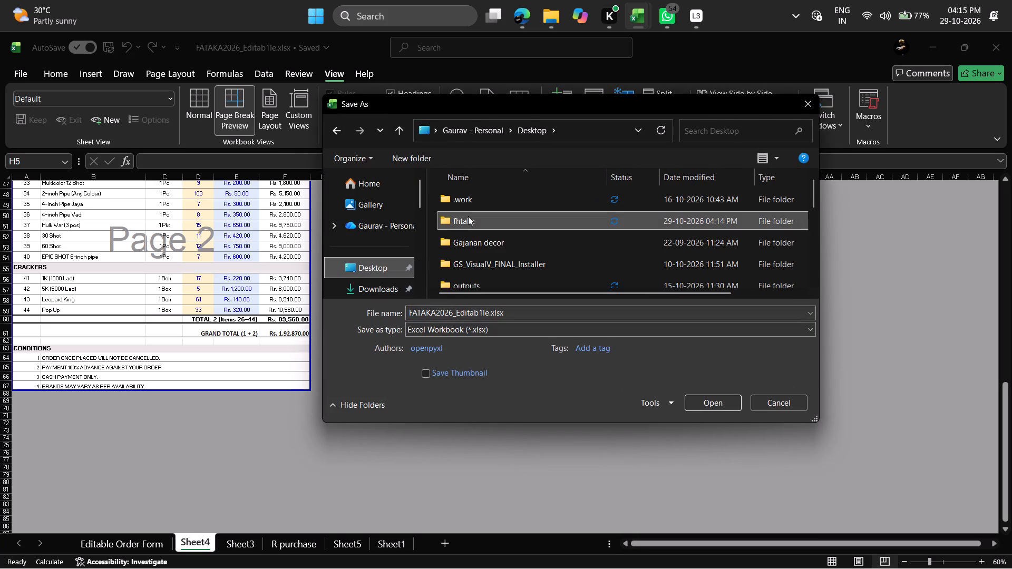
left_click(479, 328)
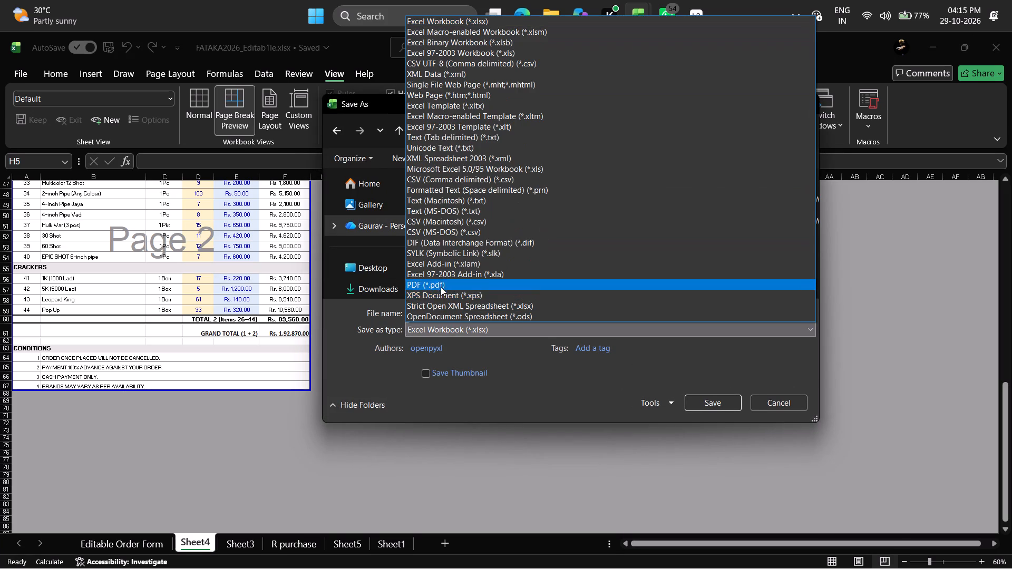
left_click(439, 282)
Name the sales list PDF Final total sales.
left_click(485, 314)
left_click(489, 315)
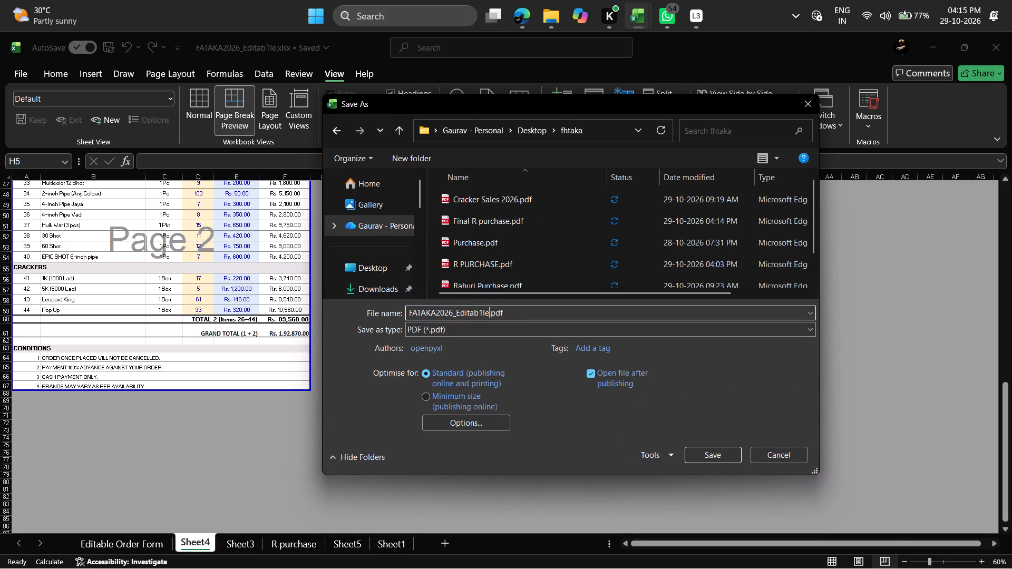
key("BackSpace")
key("BackSpace")
key("BackSpace")
key("BackSpace")
key("BackSpace")
key("BackSpace")
key("BackSpace")
key("BackSpace")
key("BackSpace")
key("BackSpace")
key("BackSpace")
key("BackSpace")
key("BackSpace")
key("BackSpace")
key("BackSpace")
key("BackSpace")
key("BackSpace")
key("BackSpace")
key("BackSpace")
key("BackSpace")
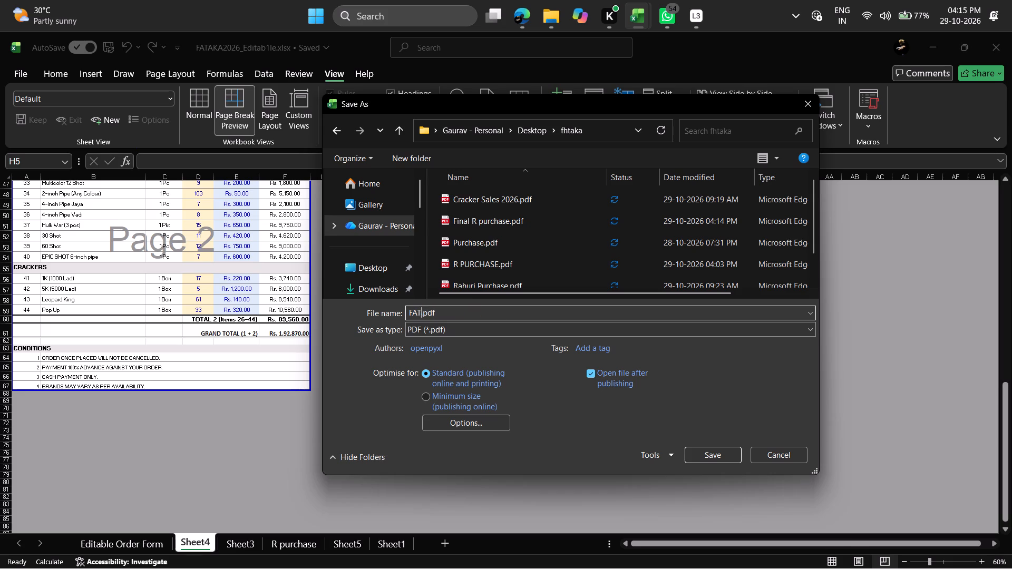
key("f")
key("BackSpace")
key("BackSpace")
type("inal totla sales")
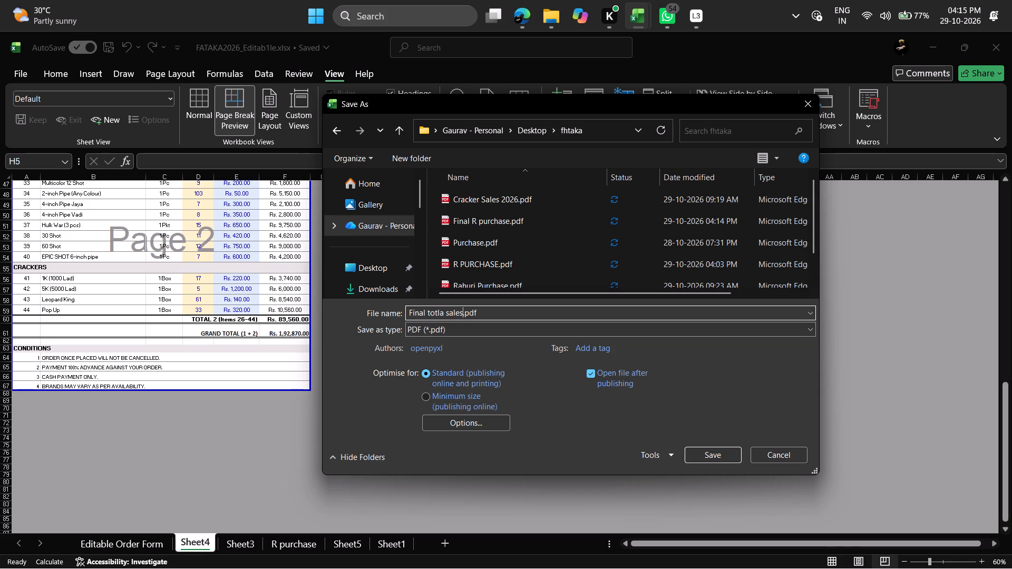
left_click(446, 312)
key("BackSpace")
key("BackSpace")
key("a")
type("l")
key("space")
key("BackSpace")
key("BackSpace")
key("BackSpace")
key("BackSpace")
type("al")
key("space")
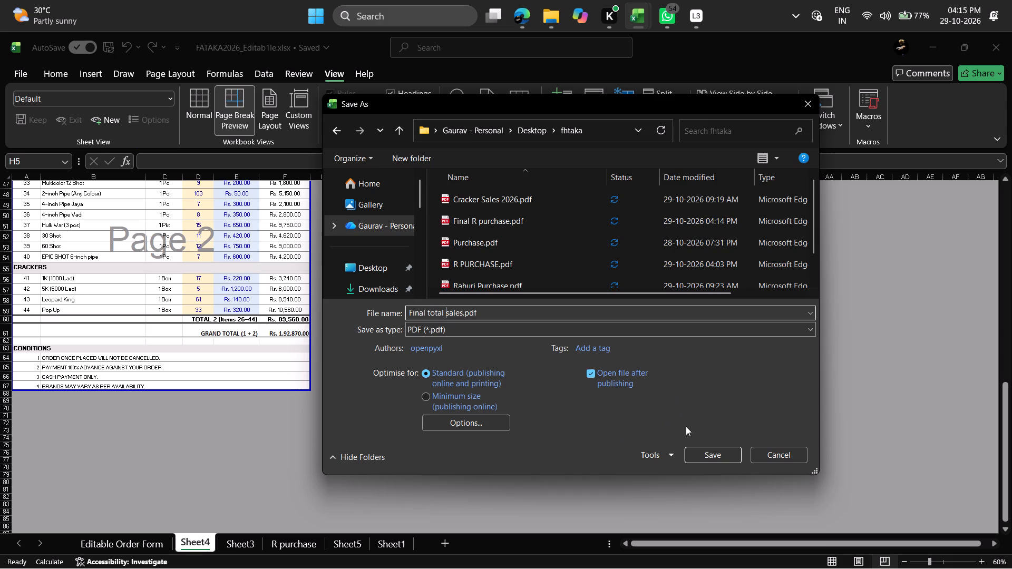
Save the Final total sales PDF of Sheet4 in the fhtaka folder, with the file opening after publishing.
left_click(703, 450)
Move the Edge window showing the exported PDF down over the empty area beside the Sheet4 sales list.
left_click_drag(884, 48, 882, 55)
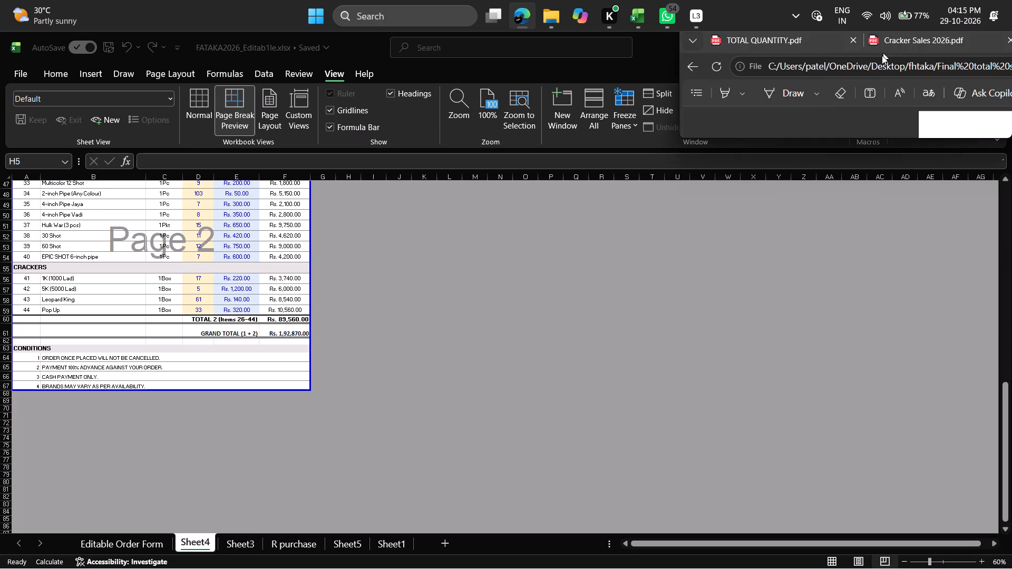
left_click_drag(882, 55, 864, 258)
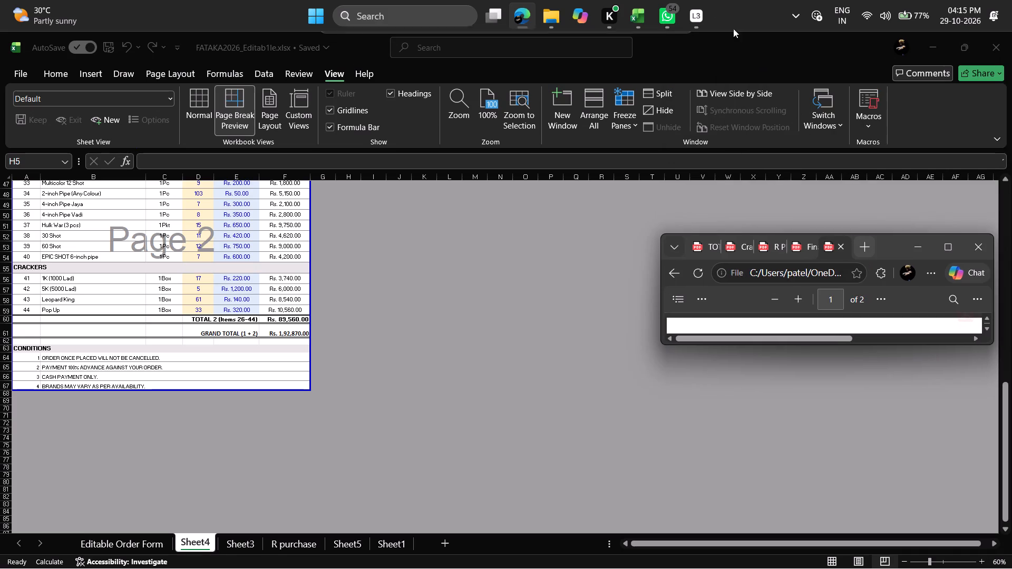
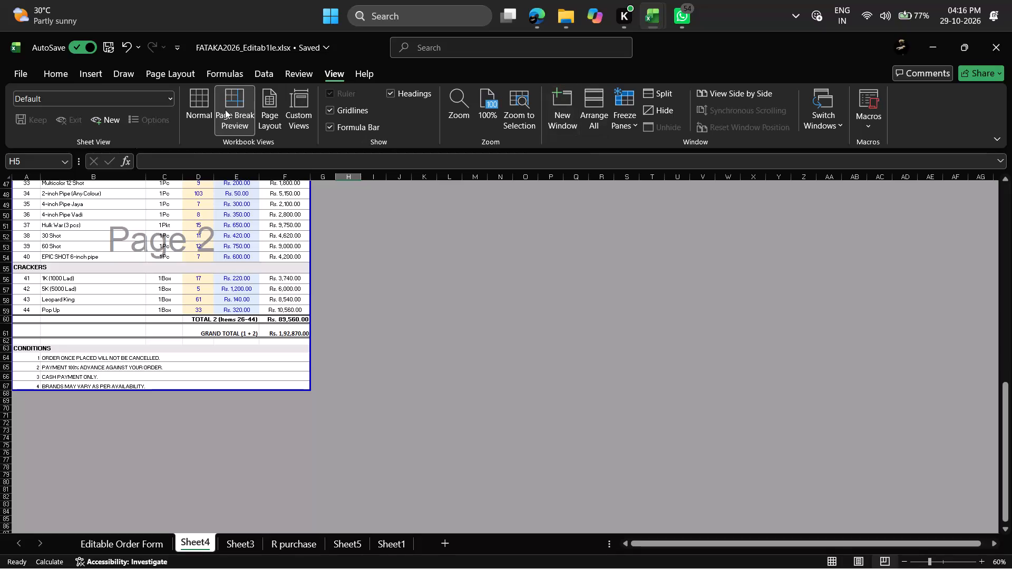
Return Sheet4's sales list to Normal view.
left_click(210, 110)
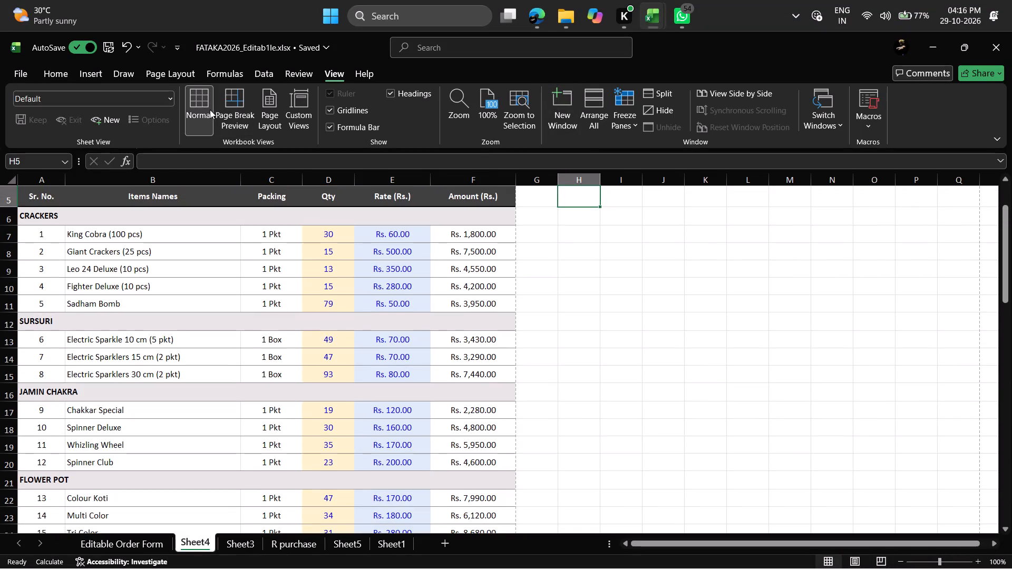
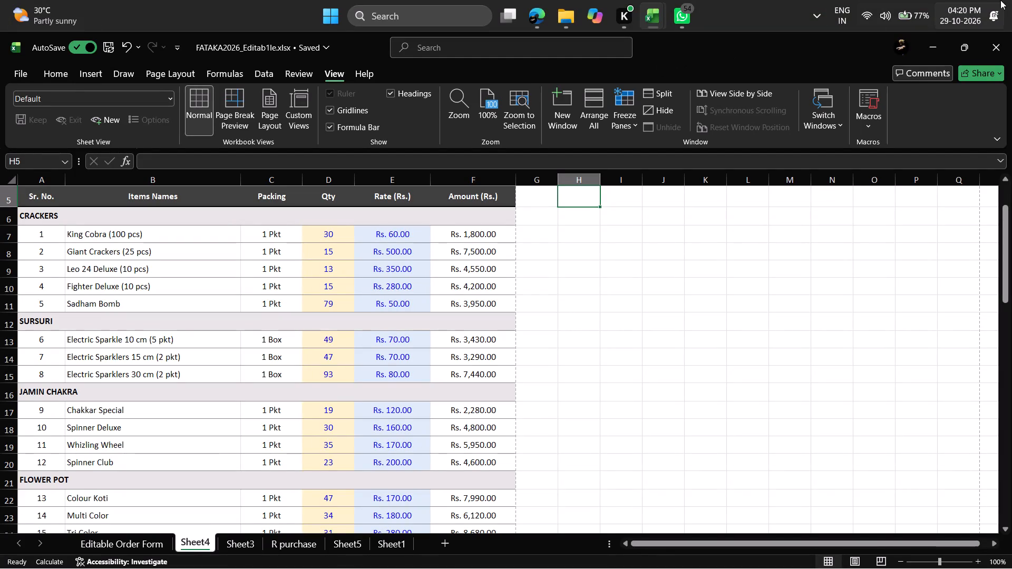
Minimise the FATAKA2026_Editab1le workbook window to uncover the Fooataka_Order_Calculator workbook.
left_click(931, 37)
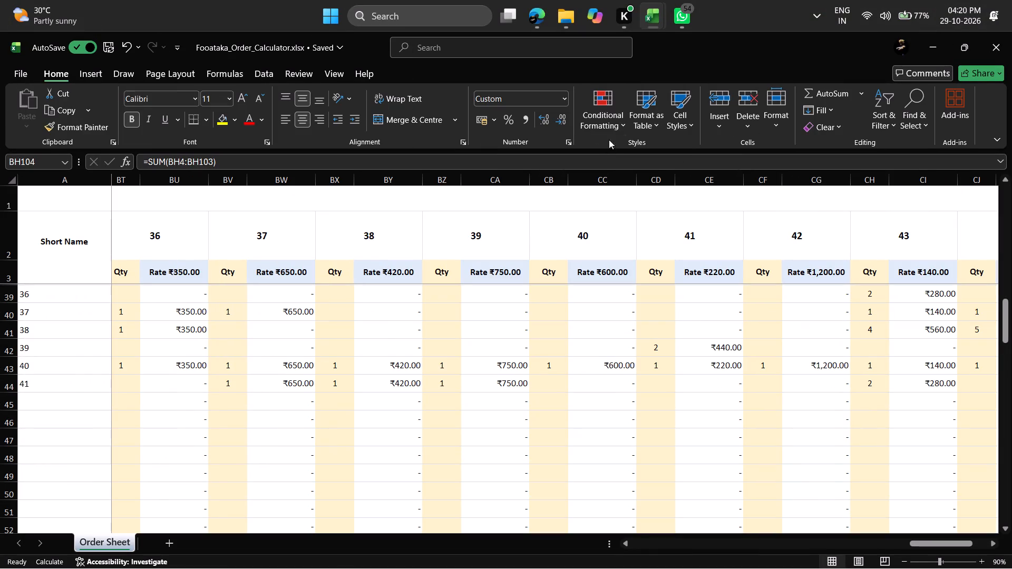
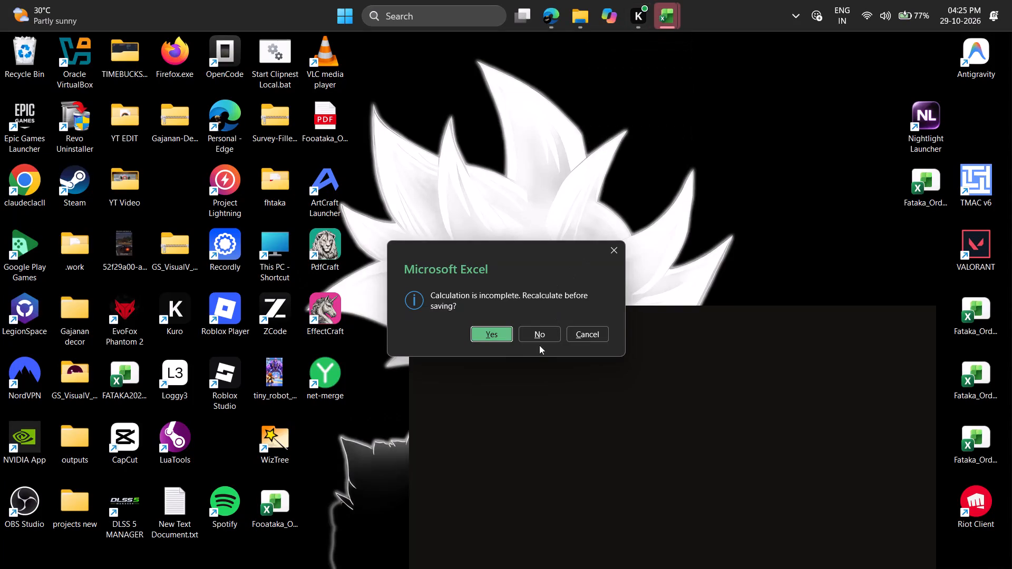
Decline recalculating the workbook before saving in the incomplete-calculation prompt.
left_click(562, 262)
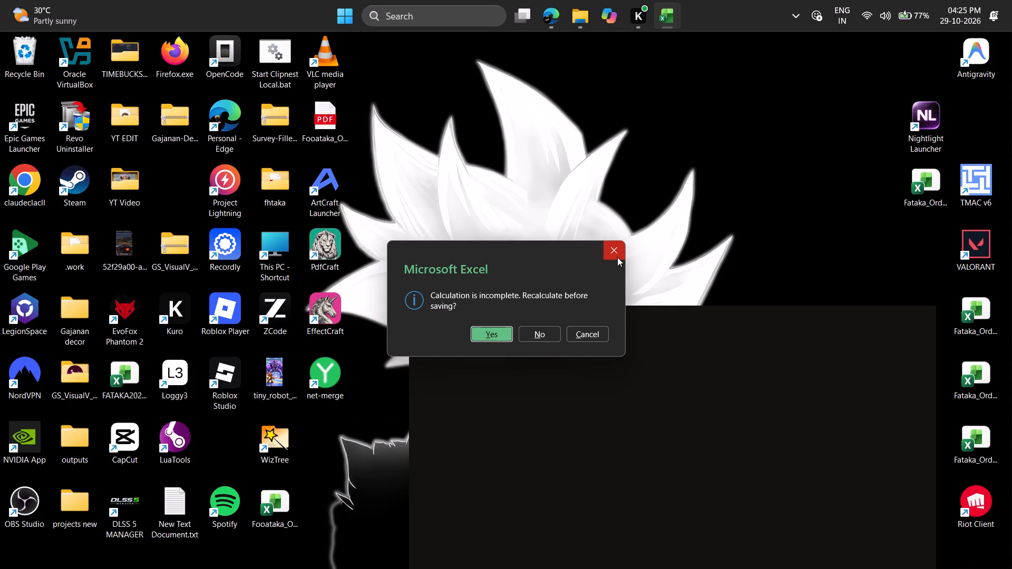
left_click_drag(614, 246, 569, 319)
left_click(547, 332)
Switch back to the minimised FATAKA2026_Editab1le workbook window.
left_click(668, 20)
left_click(625, 96)
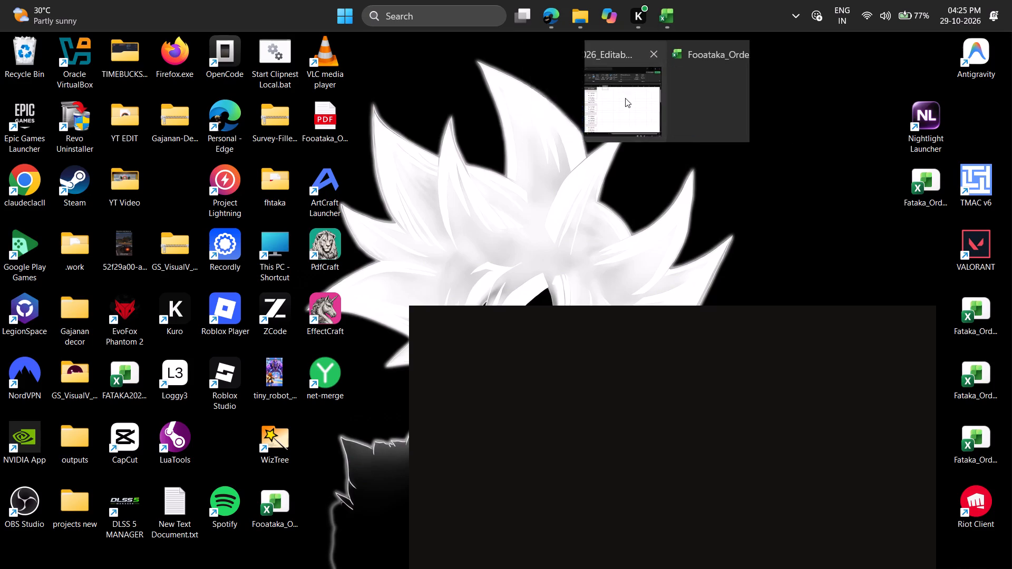
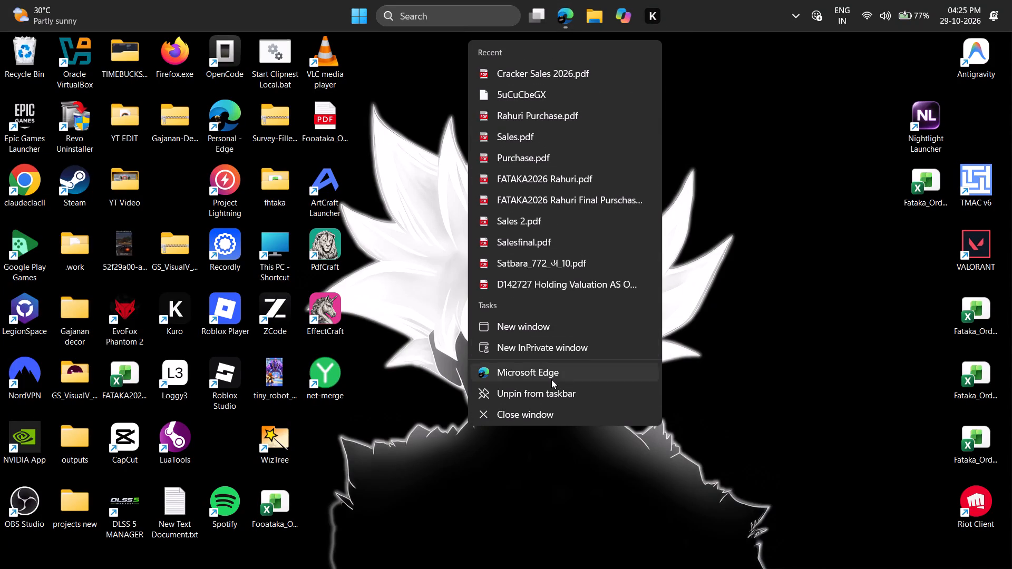
Close the open Microsoft Edge window from the desktop.
left_click(532, 421)
Bring up the computer's power options in order to shut it down.
left_click(357, 17)
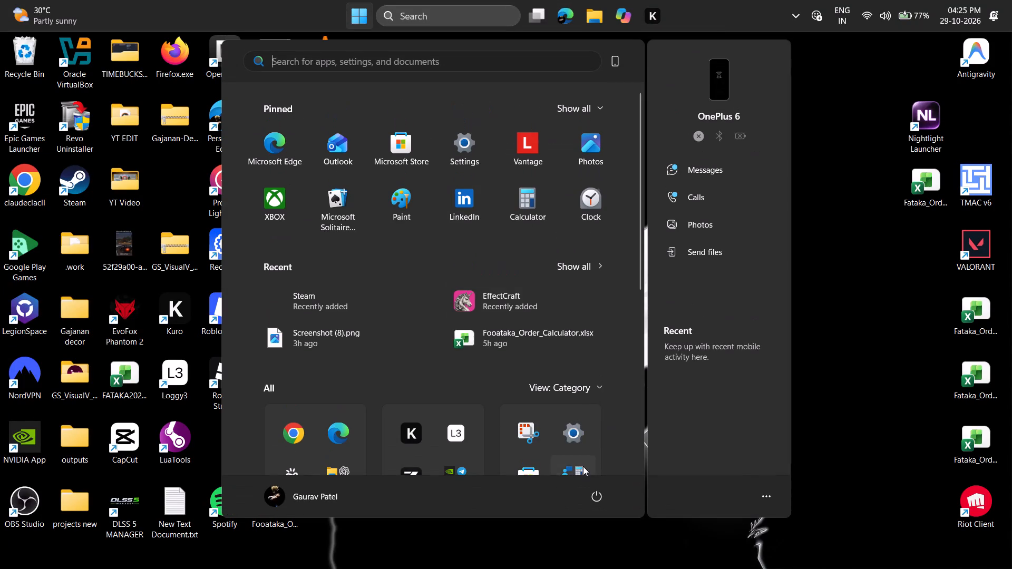
left_click(599, 506)
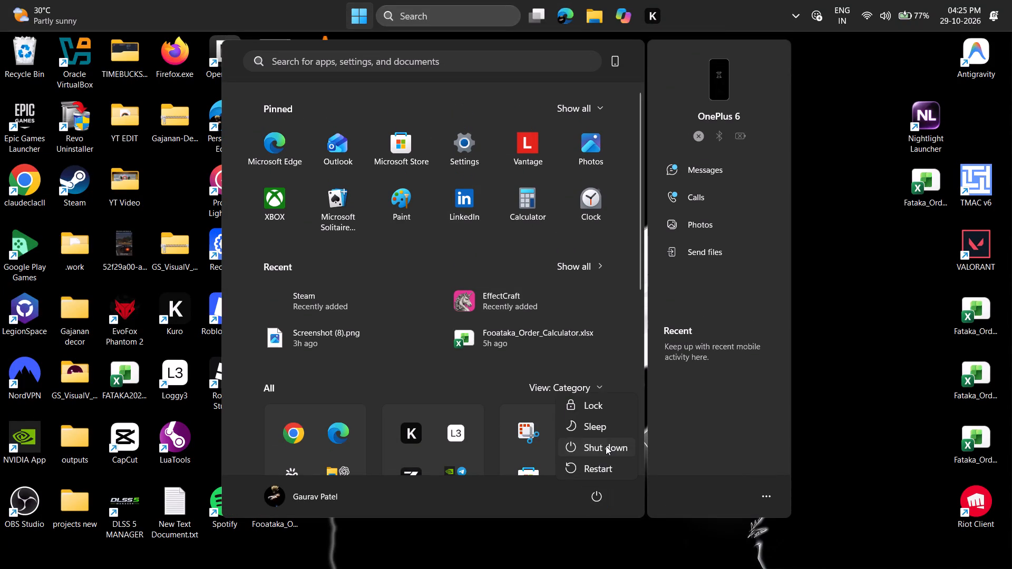